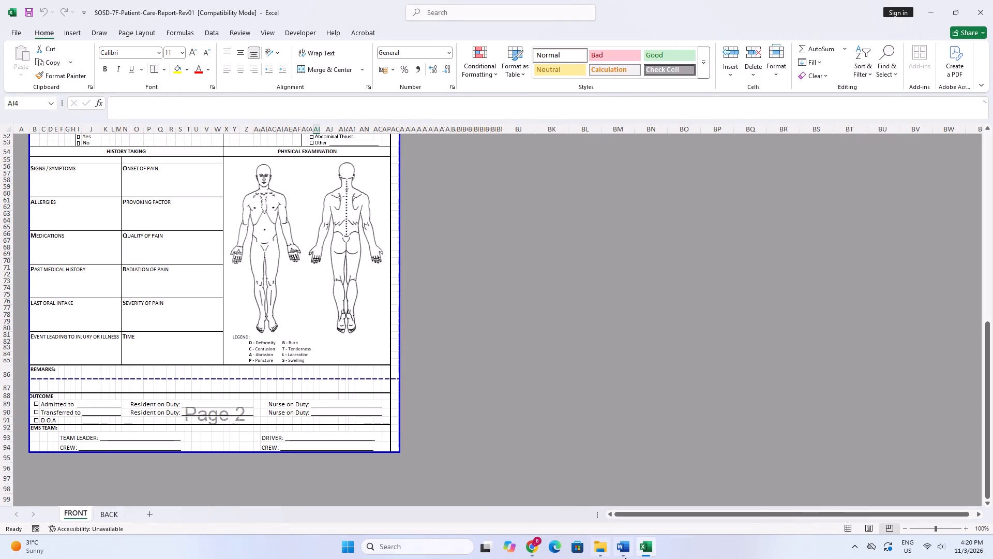
Switch to the Table of Contents document in Word.
left_click(643, 509)
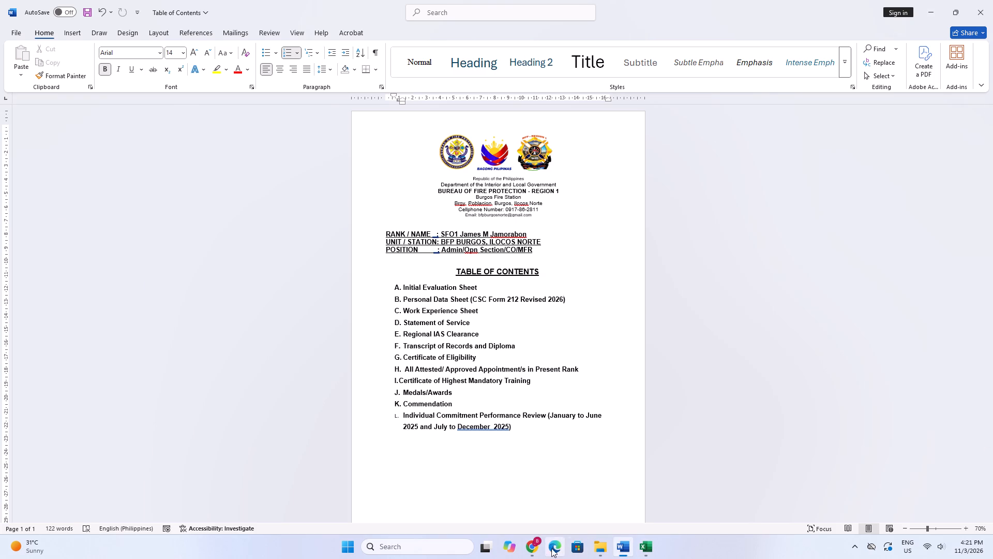
Switch to Chrome and bring up the Facebook search results for Bumbero Uno Hrms from the recent searches.
left_click(536, 543)
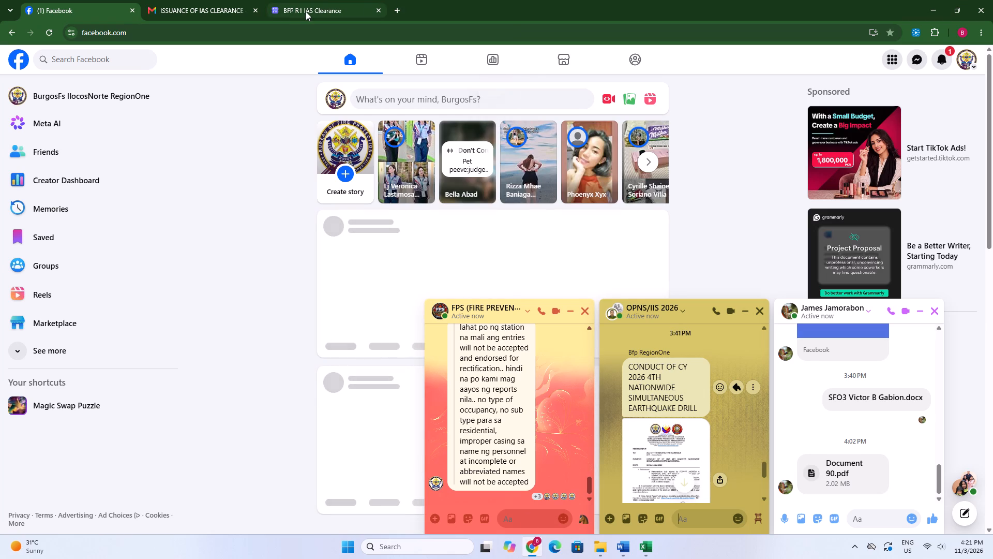
left_click(306, 11)
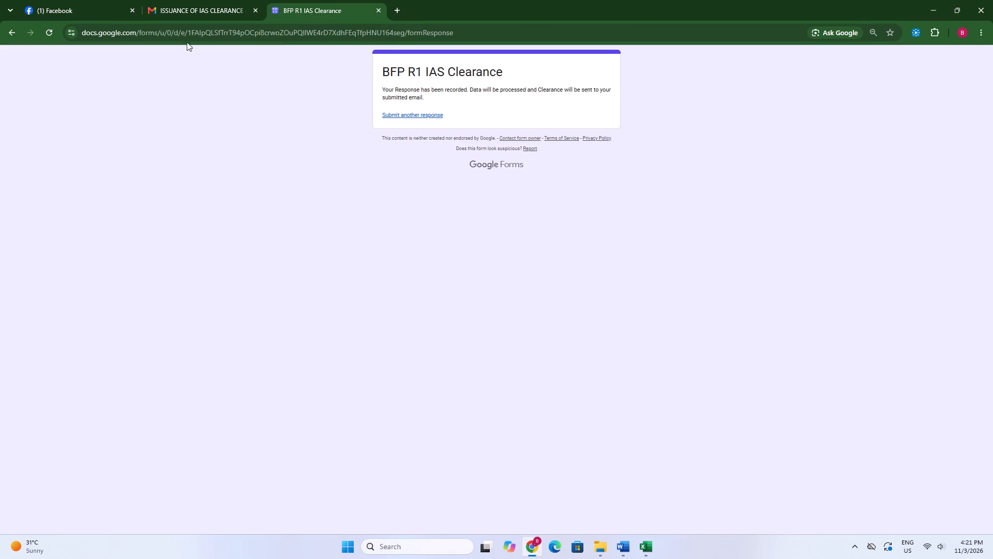
left_click(109, 9)
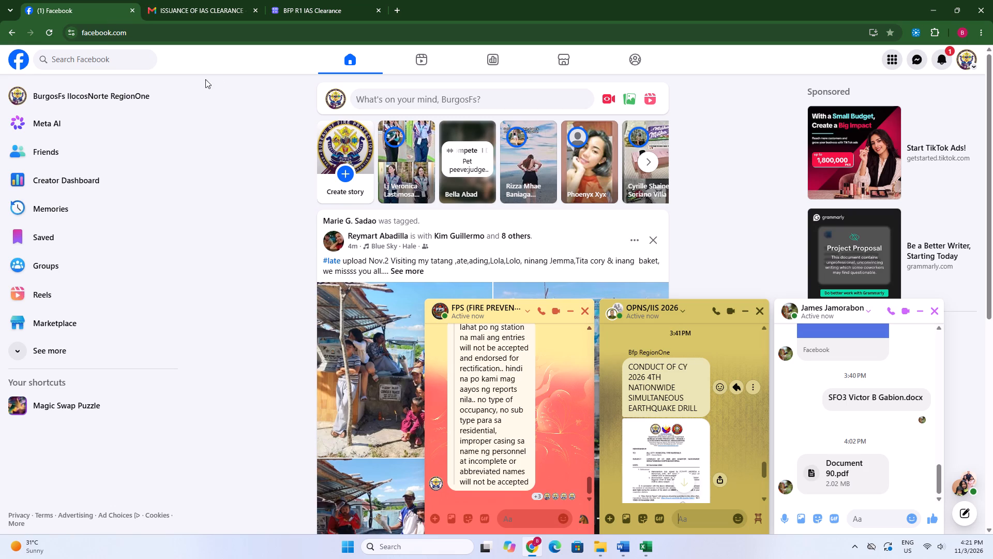
left_click(104, 53)
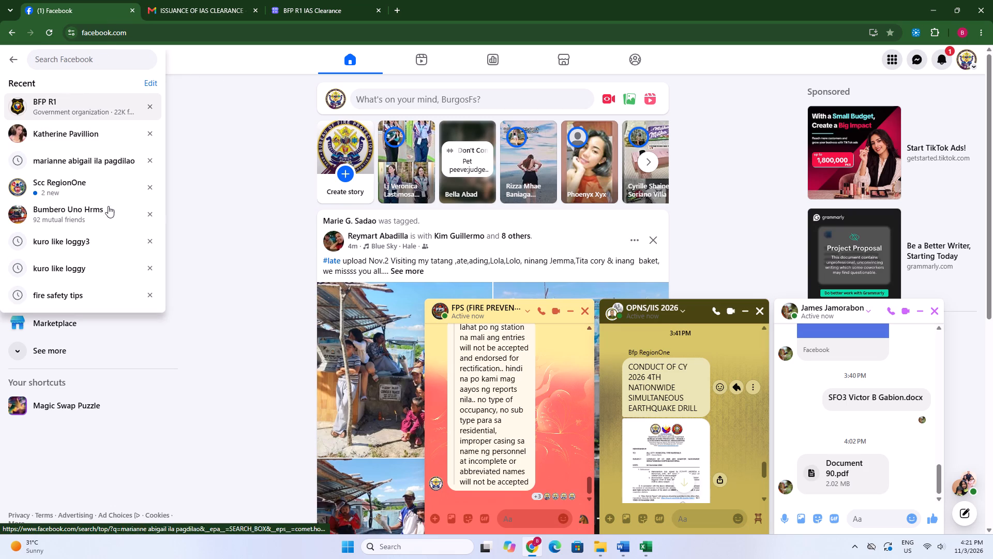
left_click(79, 209)
scroll(625, 257, "down", 2)
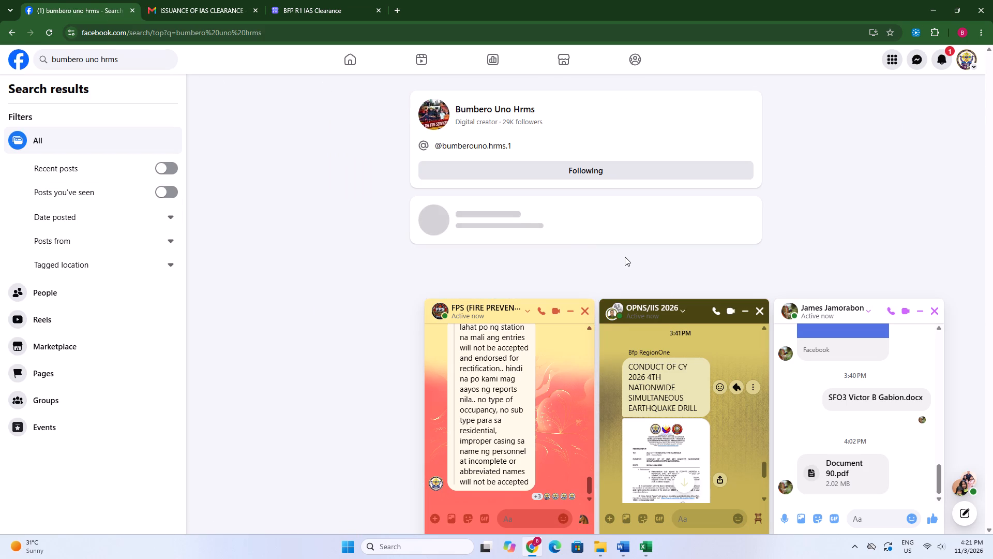
scroll(625, 257, "down", 2)
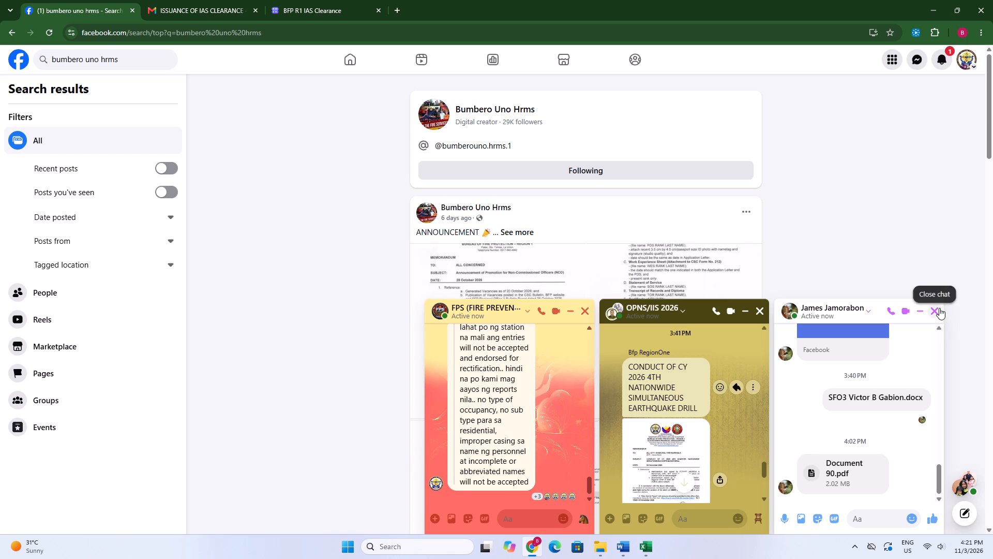
Close the three open Messenger chats covering the search results.
left_click(939, 308)
left_click(939, 308)
left_click(939, 308)
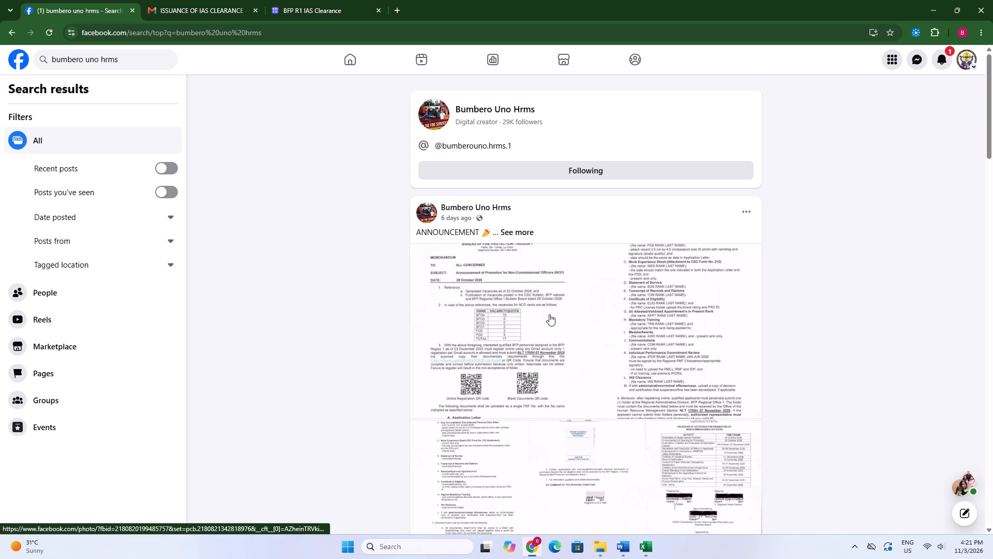
Open the NCO promotion memorandum photo from the announcement post and go to its third page with the folder requirements.
left_click(526, 328)
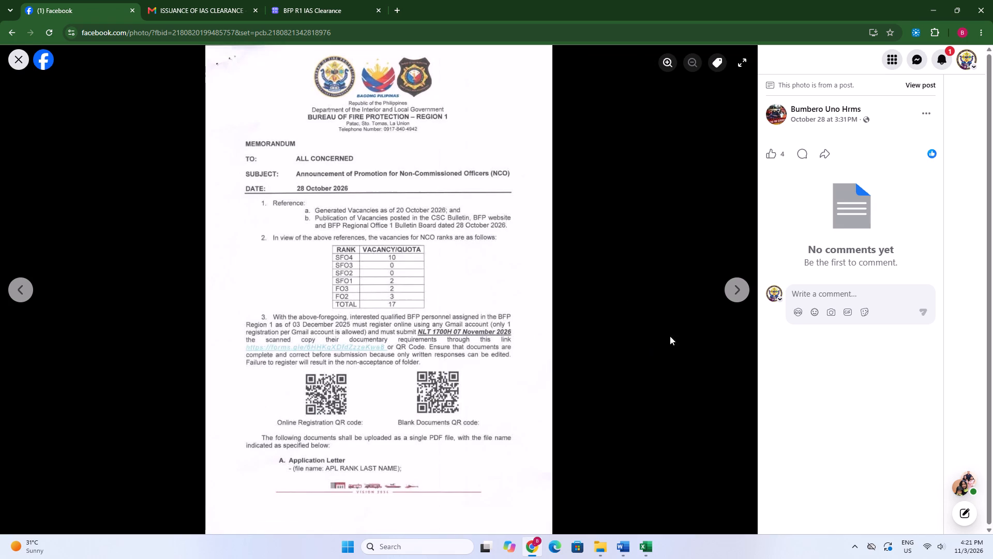
left_click(735, 292)
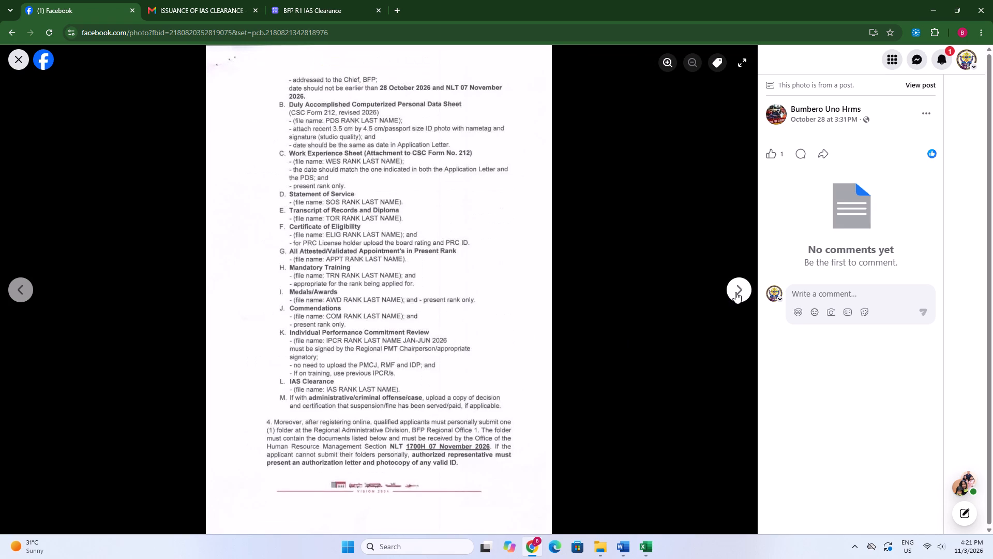
left_click(735, 292)
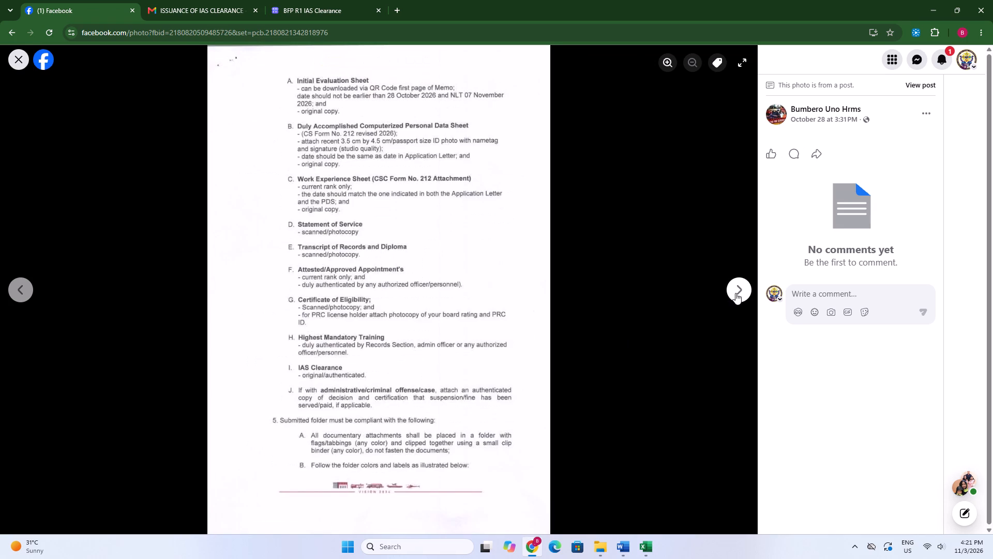
Arrange the Table of Contents Word document and the Chrome memorandum side by side, each filling about half the screen at nearly full height.
left_click(956, 10)
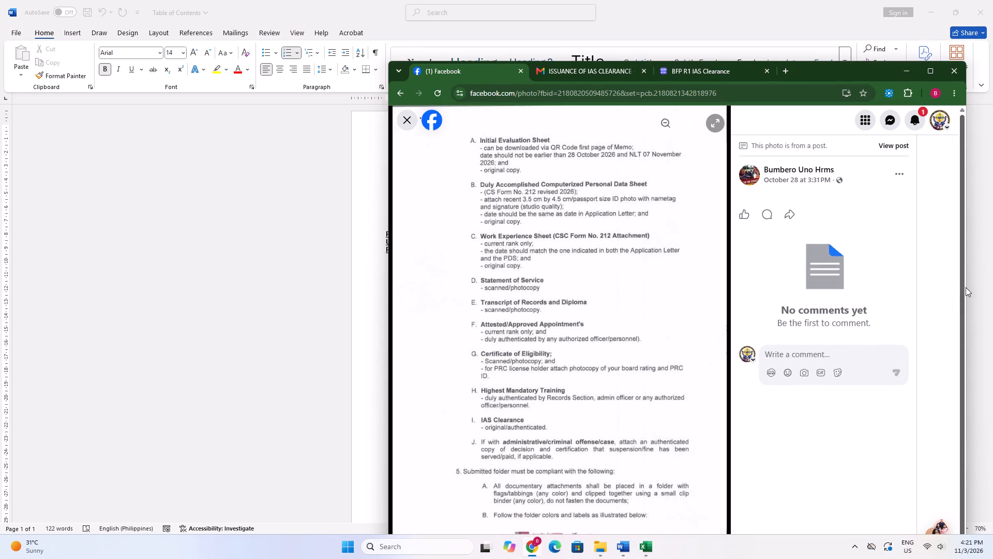
left_click_drag(966, 292, 945, 320)
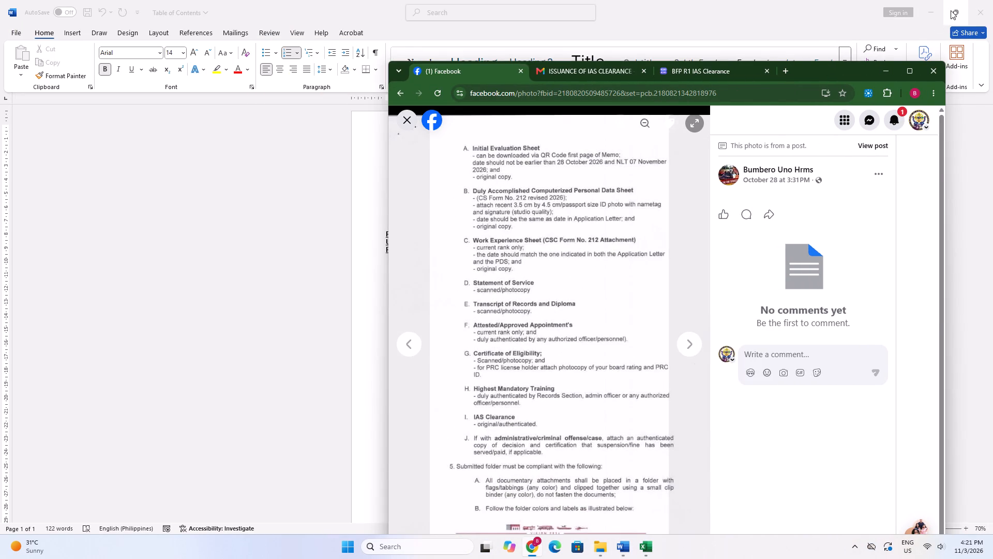
left_click(951, 10)
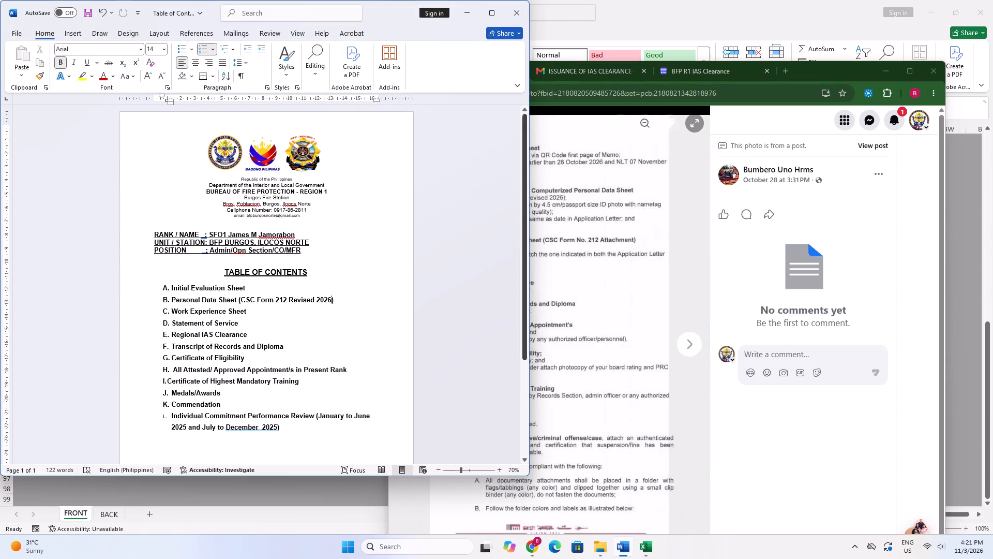
left_click_drag(842, 69, 992, 42)
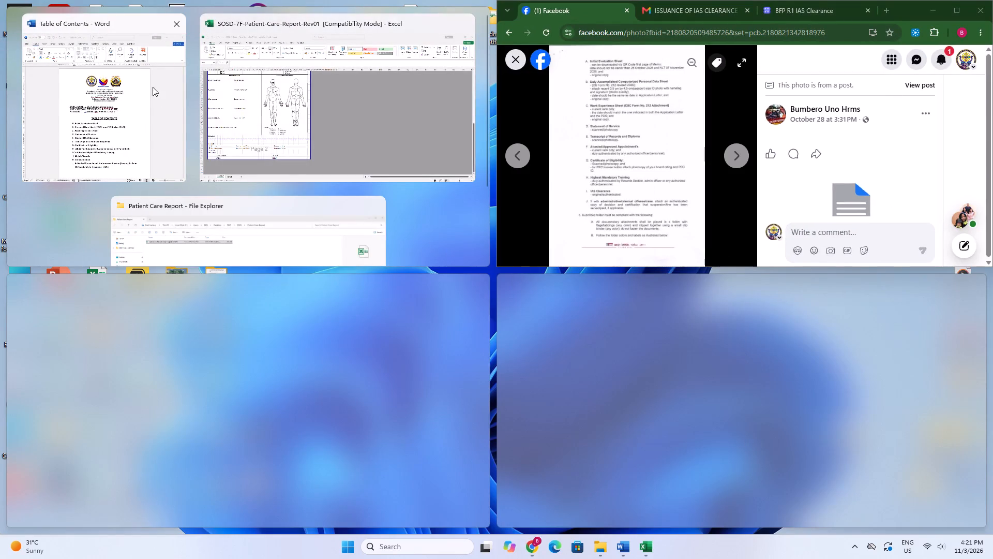
left_click(149, 106)
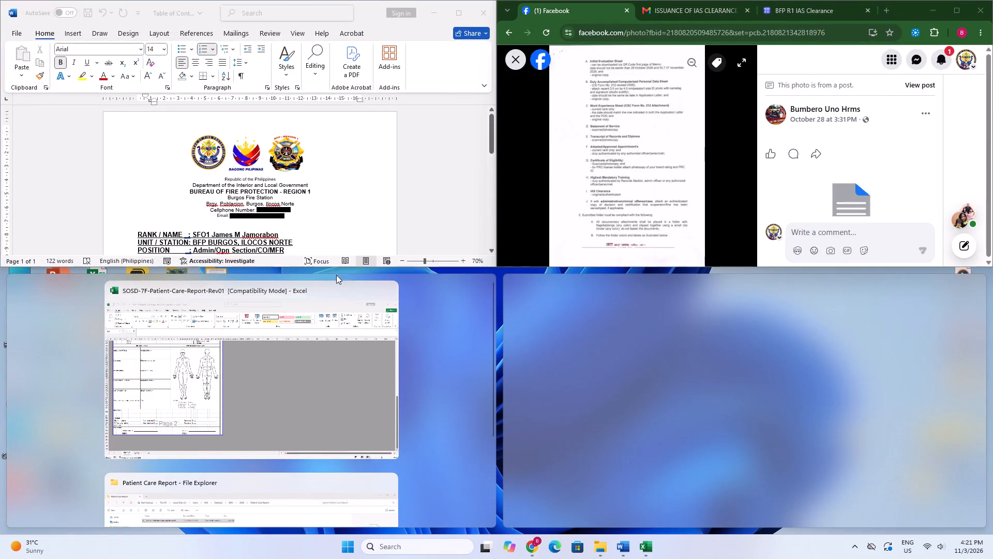
left_click_drag(316, 268, 306, 484)
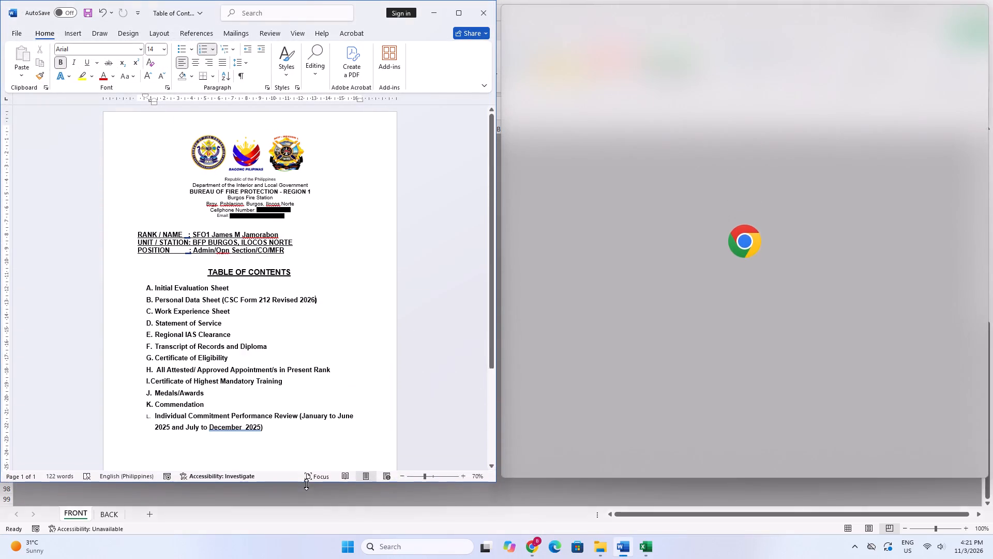
left_click_drag(306, 484, 303, 513)
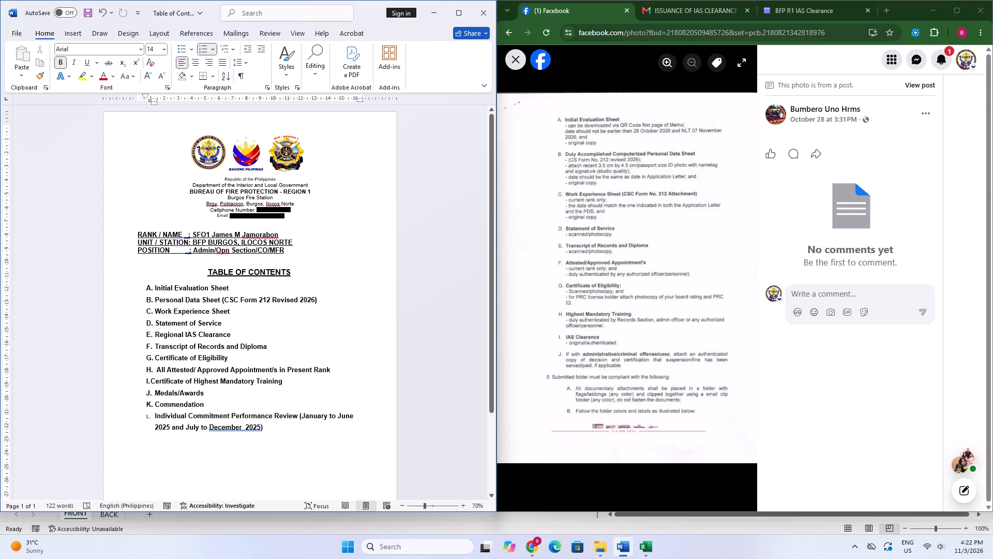
Delete the Regional IAS Clearance entry from the table of contents list.
left_click_drag(156, 333, 232, 335)
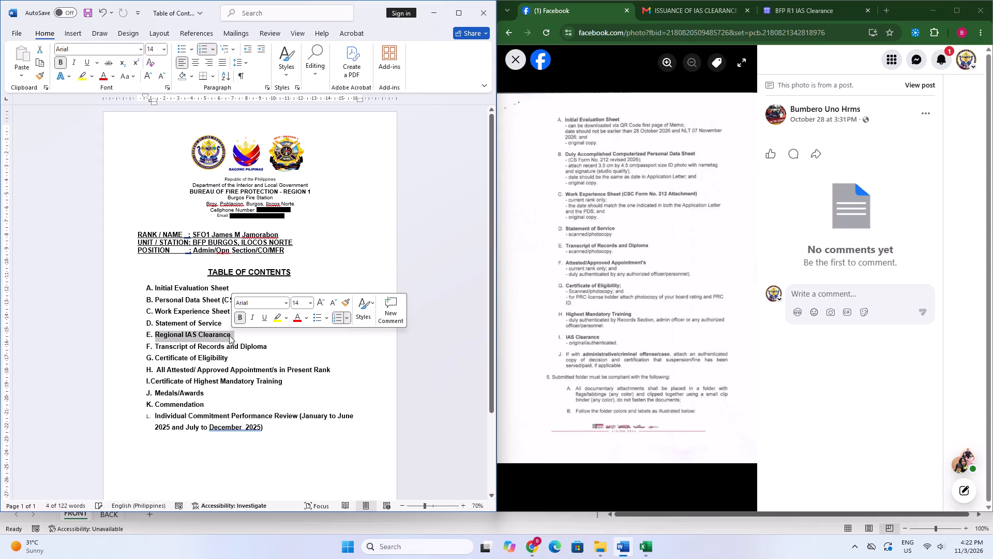
key("Delete")
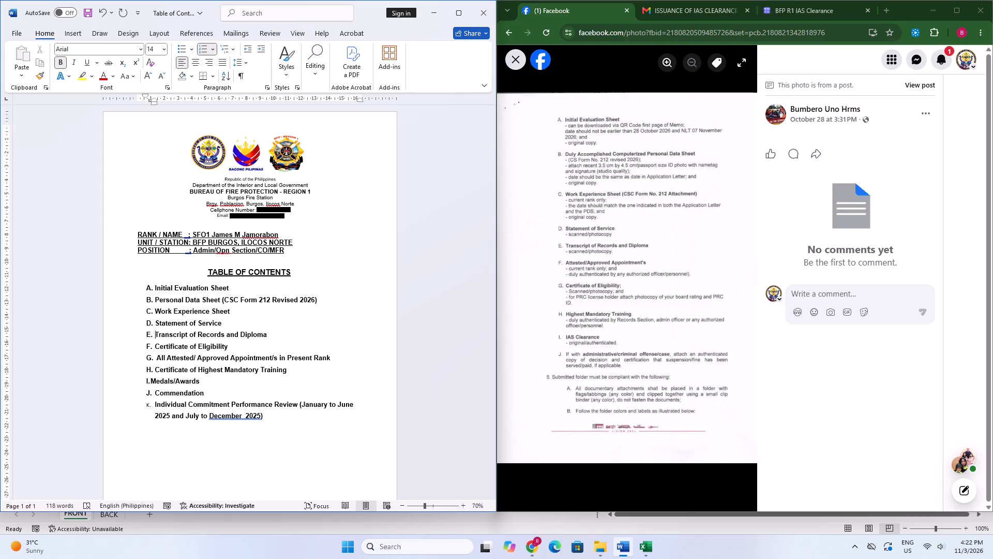
Move to the start of the Certificate of Eligibility entry in the table of contents.
key("Down")
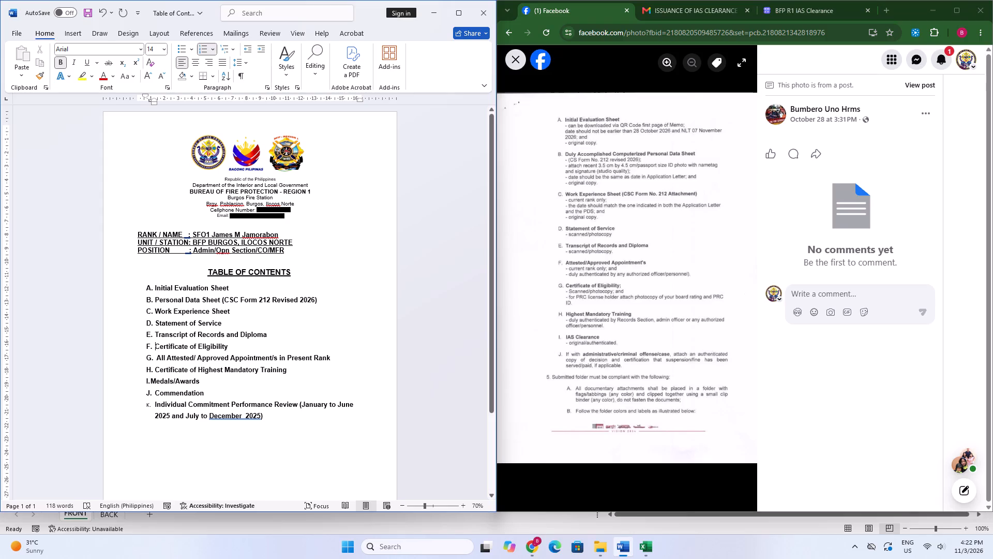
Add a new item F above "Certificate of Eligibility" and take "Approved Appointment/s in Present Rank" from item H for it.
key("Return")
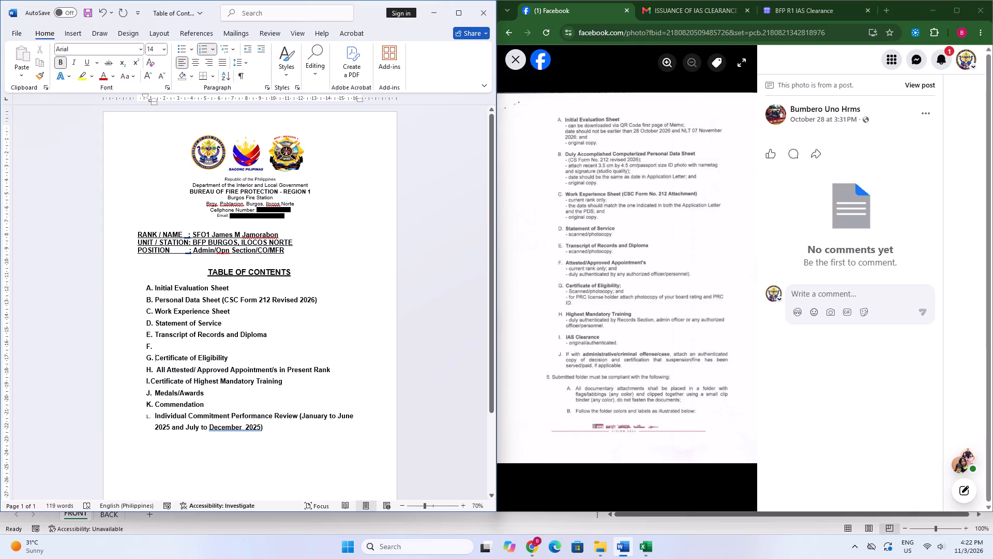
left_click_drag(197, 369, 351, 392)
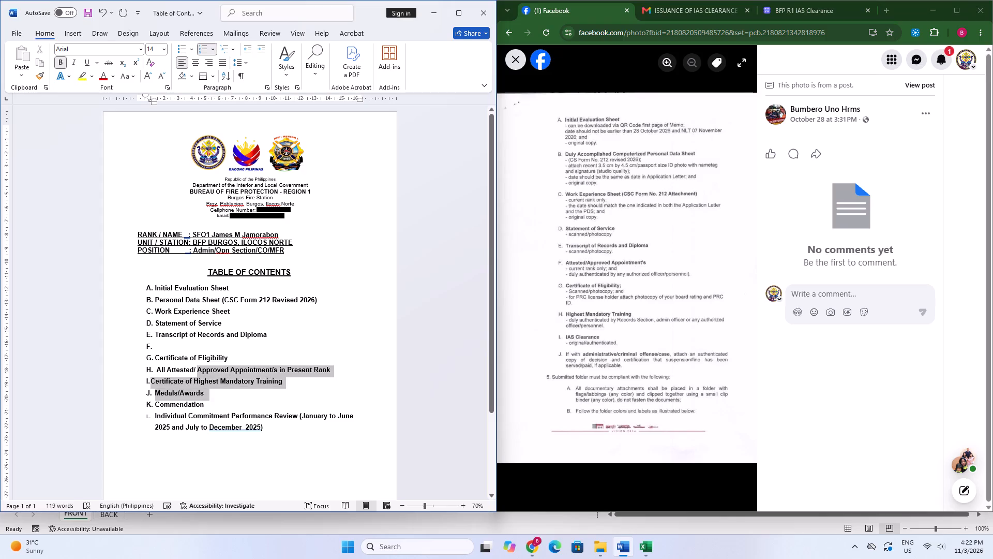
left_click_drag(351, 392, 343, 373)
right_click_drag(327, 371, 323, 376)
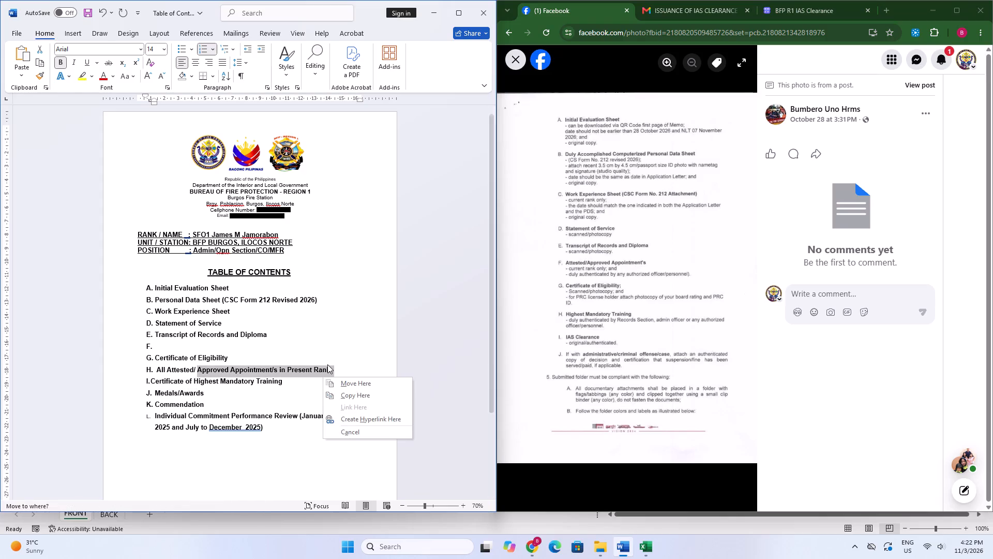
right_click(290, 370)
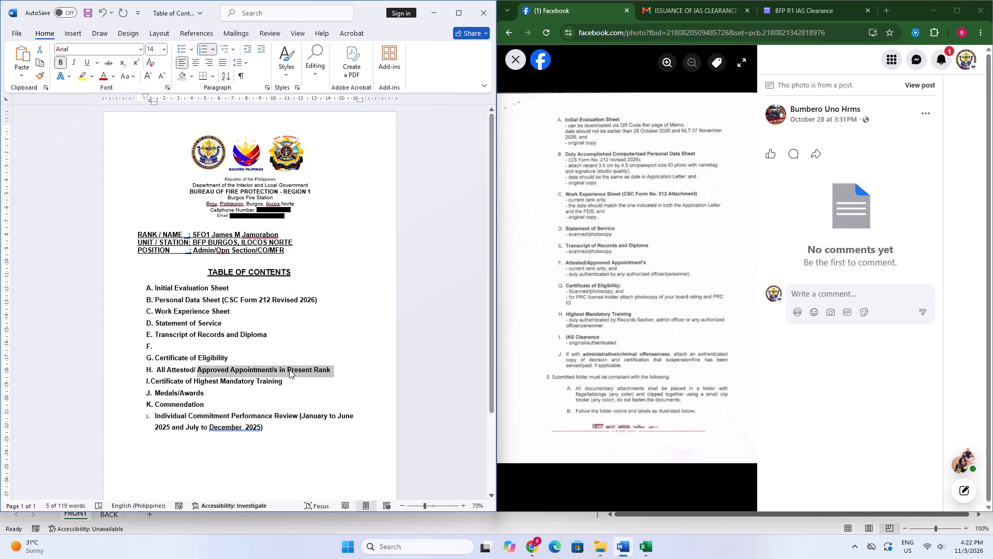
left_click(345, 150)
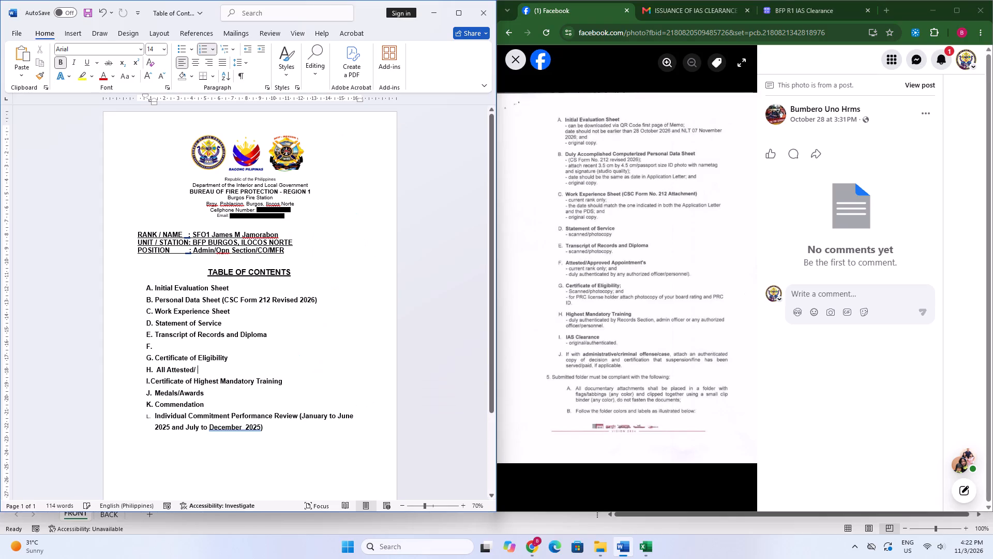
Paste "Approved Appointment/s in Present Rank" as item F and remove the extra blank item below it.
left_click(199, 346)
key("ctrl+v")
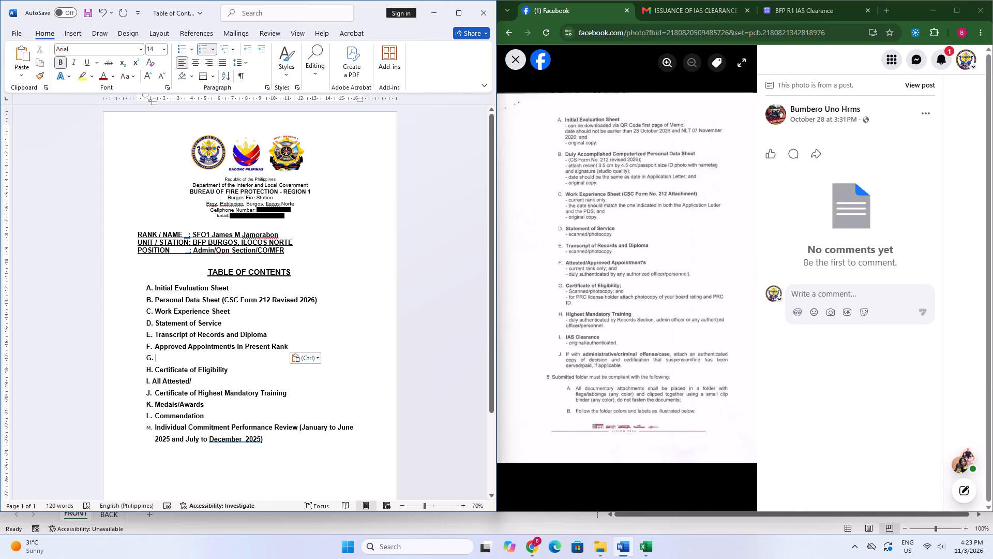
key("BackSpace")
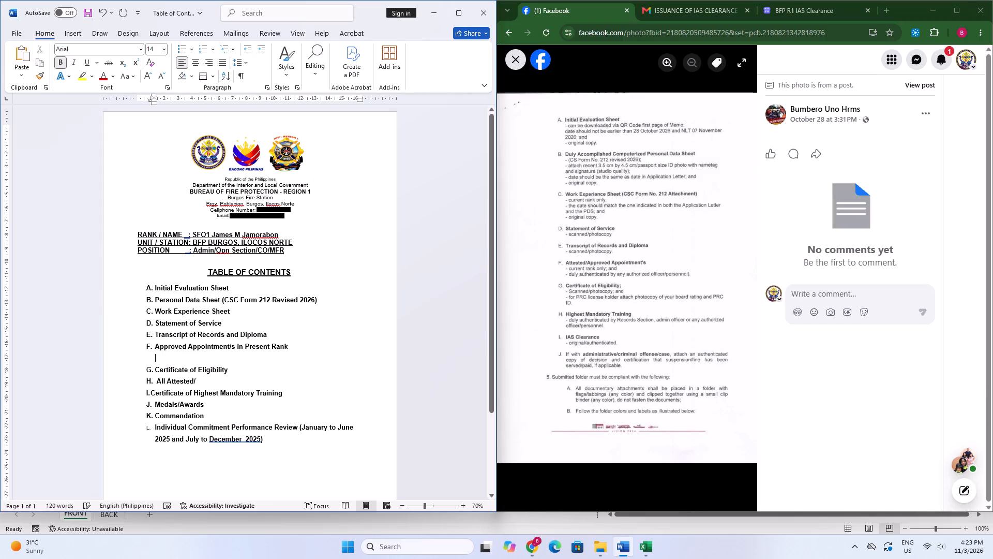
key("BackSpace")
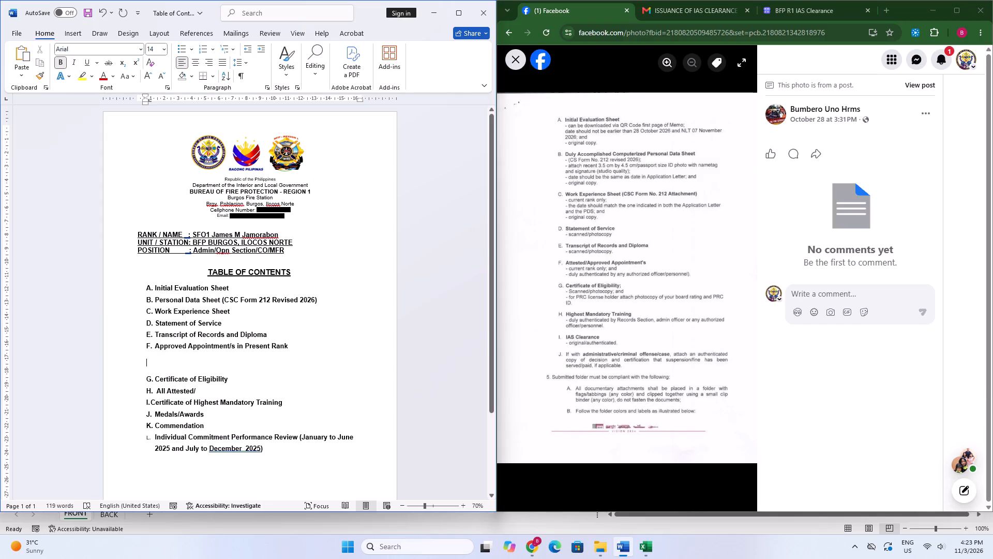
key("BackSpace")
key("BackSpace")
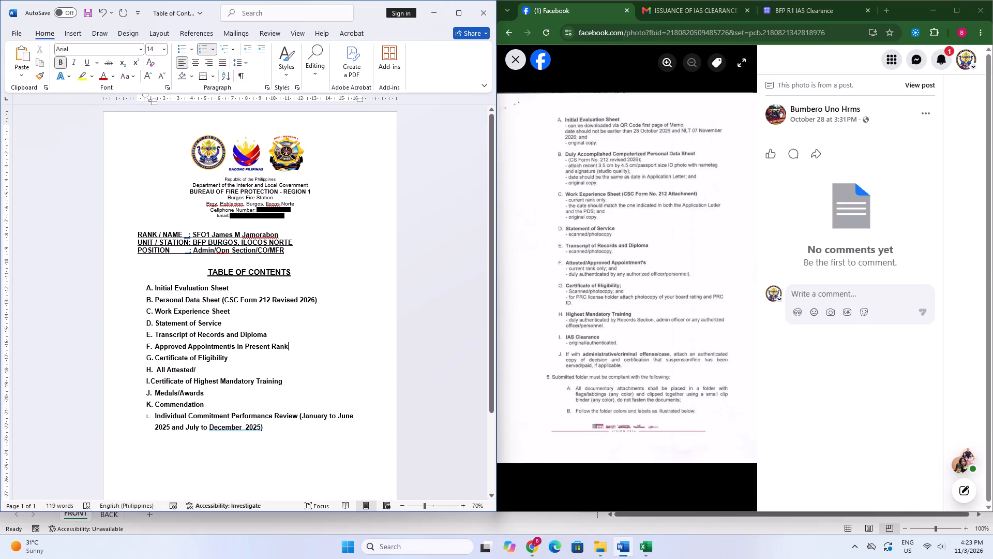
Delete the leftover item H "All Attested/" between "Certificate of Eligibility" and "Certificate of Highest Mandatory Training".
left_click(201, 369)
key("BackSpace")
key("BackSpace")
key("BackSpace")
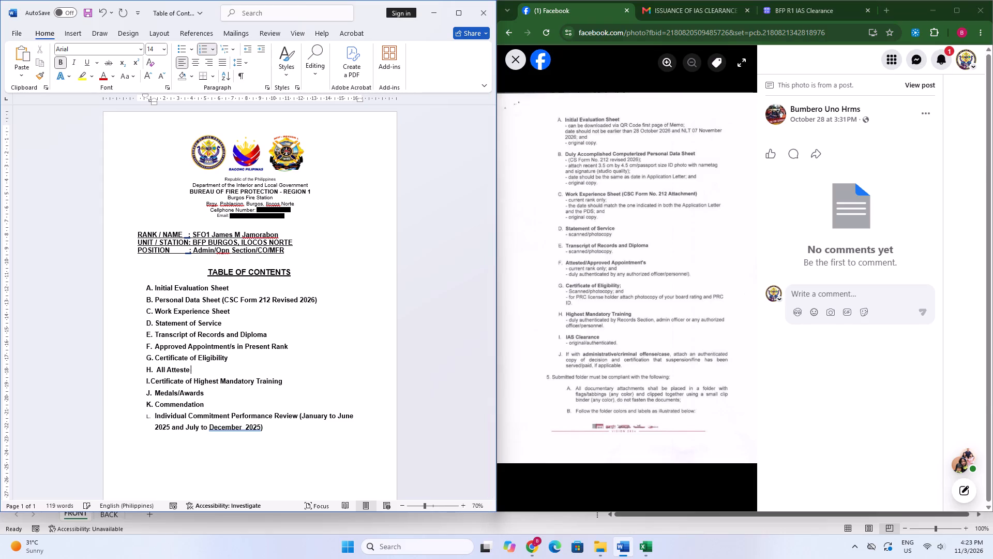
key("BackSpace")
key("BackSpace")
key("BackSpace")
key("BackSpace")
key("BackSpace")
key("BackSpace")
key("BackSpace")
key("BackSpace")
key("BackSpace")
key("BackSpace")
key("BackSpace")
key("BackSpace")
key("BackSpace")
key("BackSpace")
key("BackSpace")
key("BackSpace")
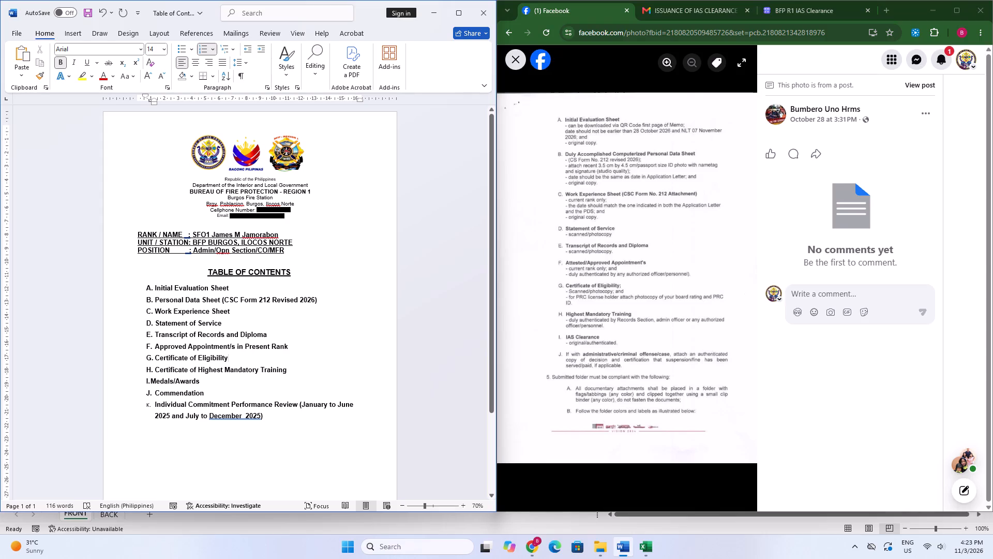
Insert a new item I "IAS Clearance" above "Medals/Awards" in the list.
left_click(151, 381)
key("Return")
key("Up")
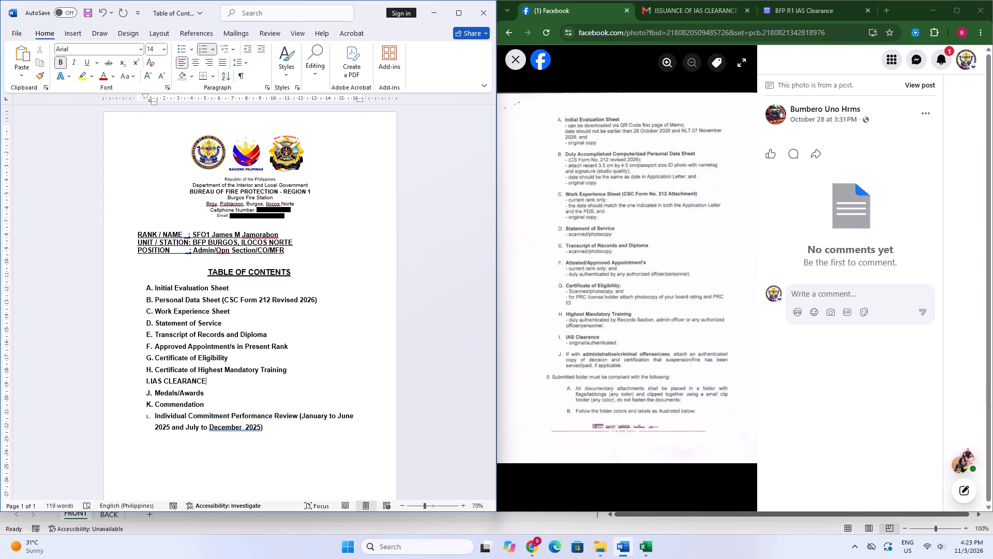
key("BackSpace")
key("BackSpace")
key("BackSpace")
key("BackSpace")
key("BackSpace")
key("BackSpace")
key("BackSpace")
key("BackSpace")
key("BackSpace")
key("BackSpace")
key("BackSpace")
key("BackSpace")
key("BackSpace")
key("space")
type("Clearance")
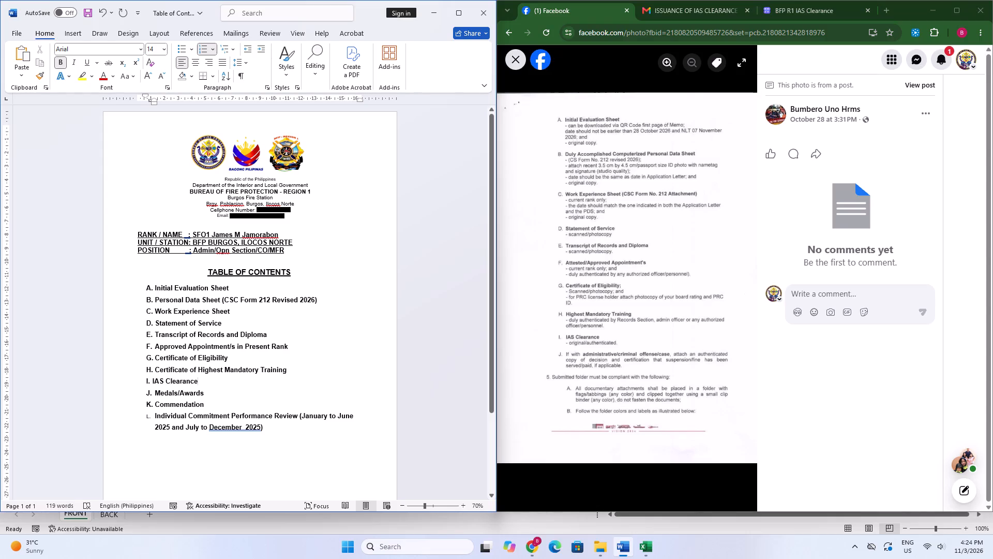
Delete the last list item, "Individual Commitment Performance Review (January to June 2025 and July to December 2025)".
left_click_drag(155, 416, 284, 438)
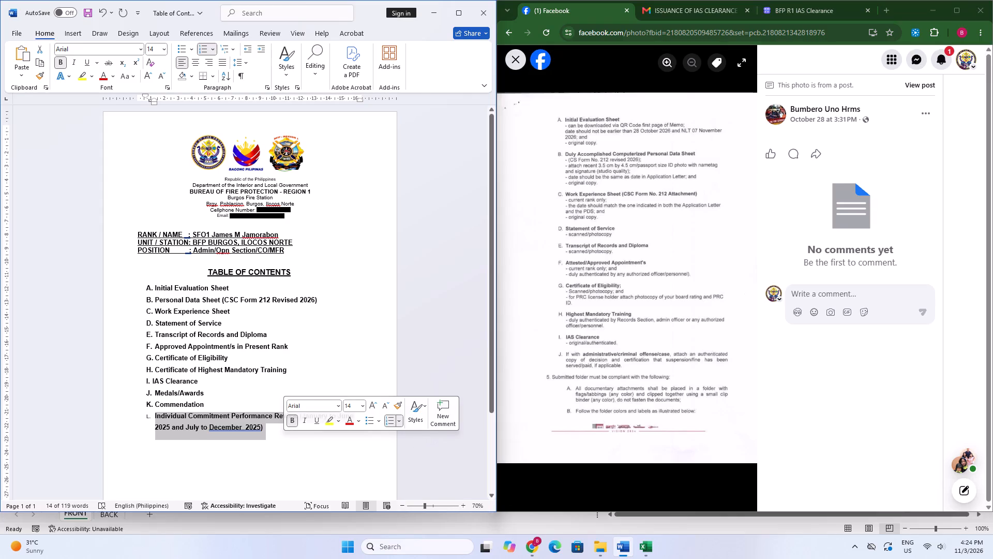
key("BackSpace")
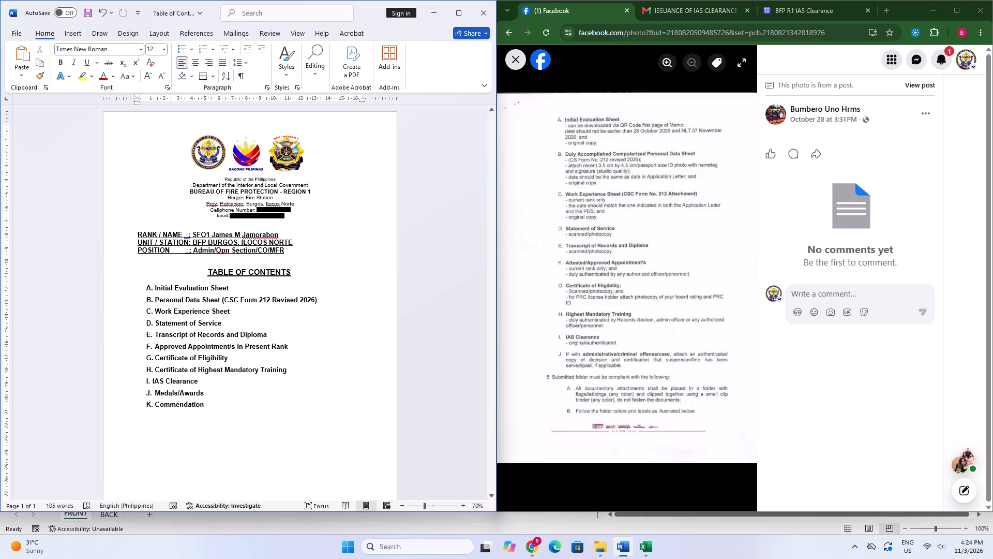
Print one copy of the table of contents on 8.5 x 13 in paper with the EPSON L5290 Series printer.
scroll(427, 227, "down", 14)
scroll(308, 336, "up", 6)
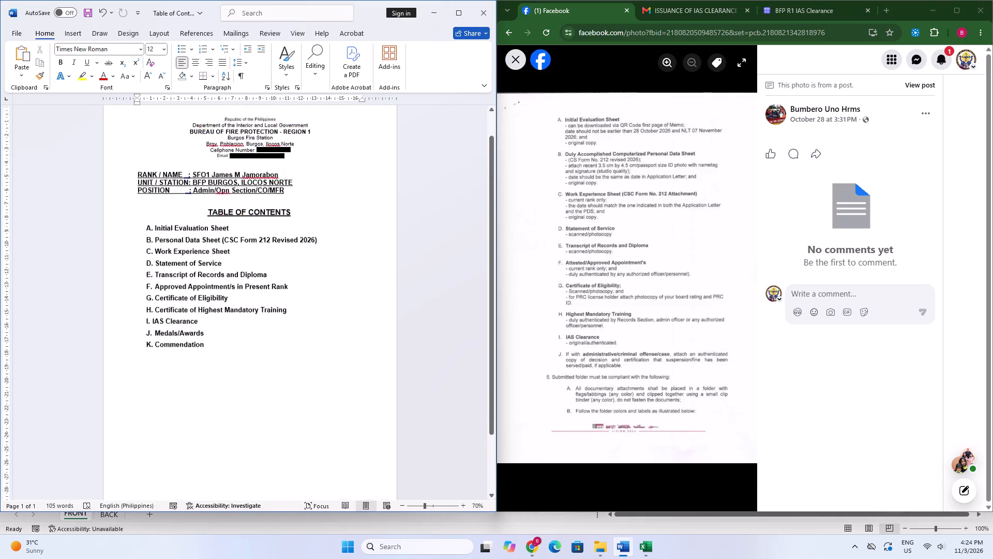
scroll(308, 336, "up", 4)
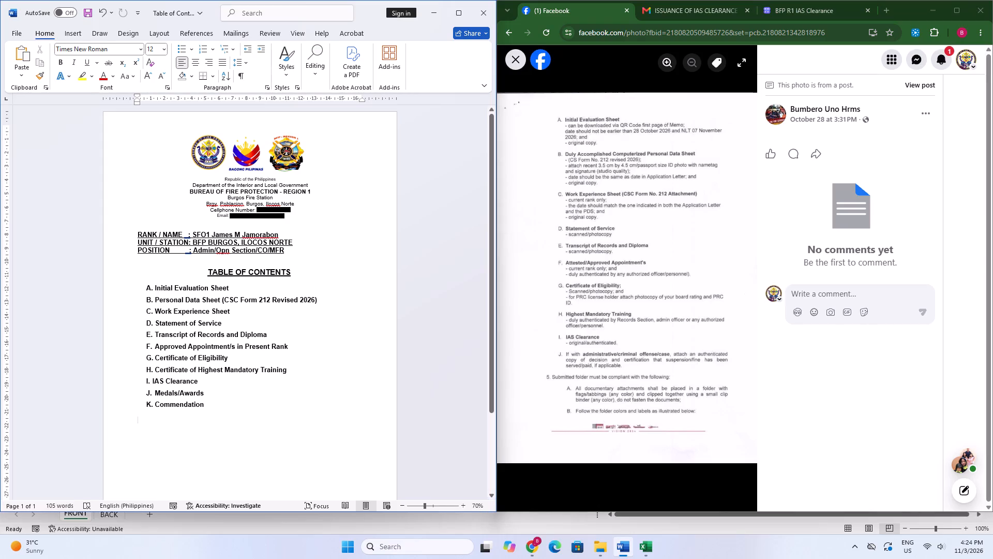
left_click(20, 34)
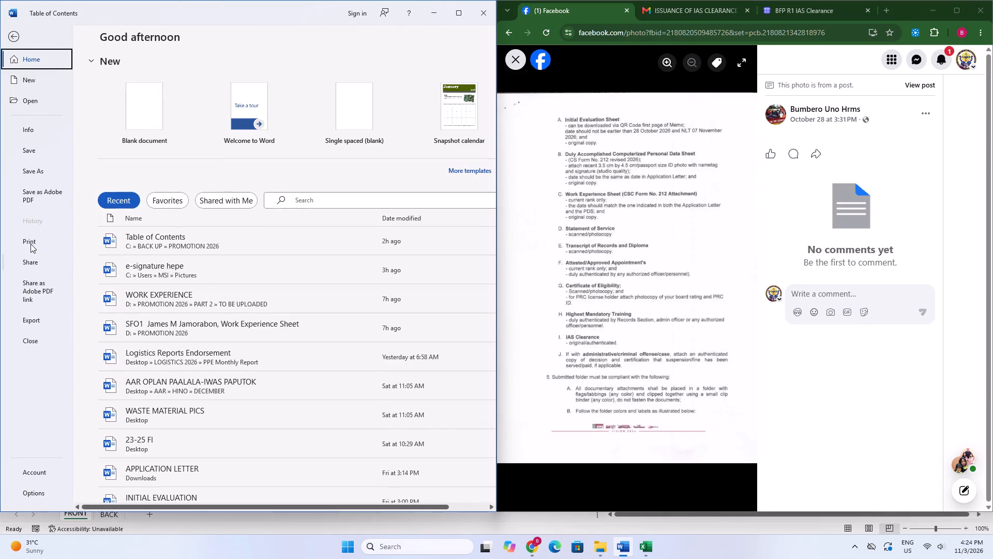
left_click(28, 238)
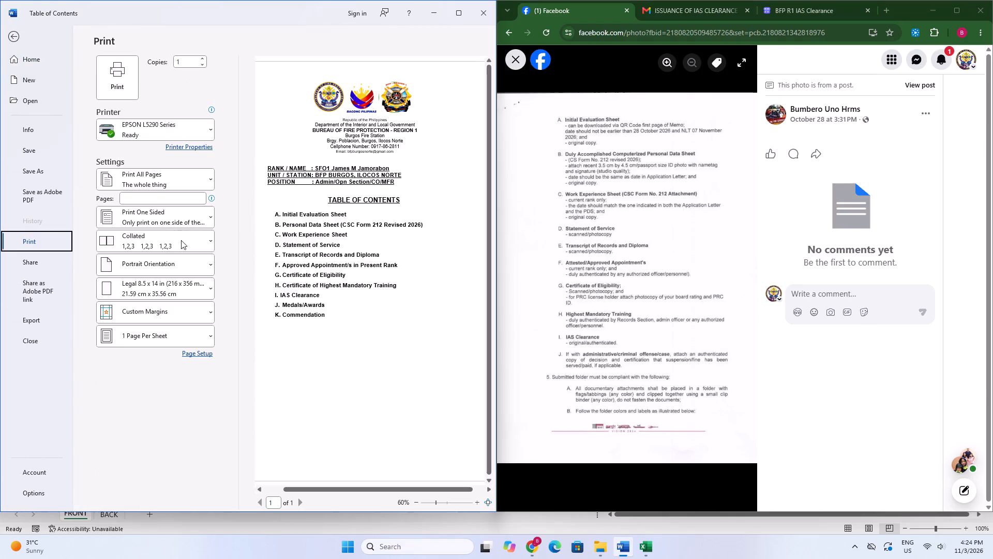
left_click(187, 288)
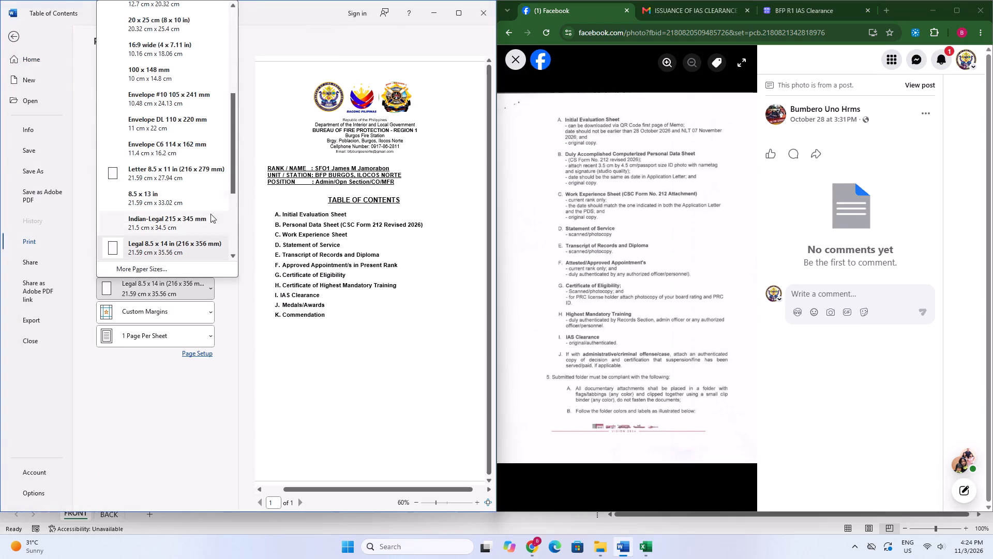
left_click(179, 197)
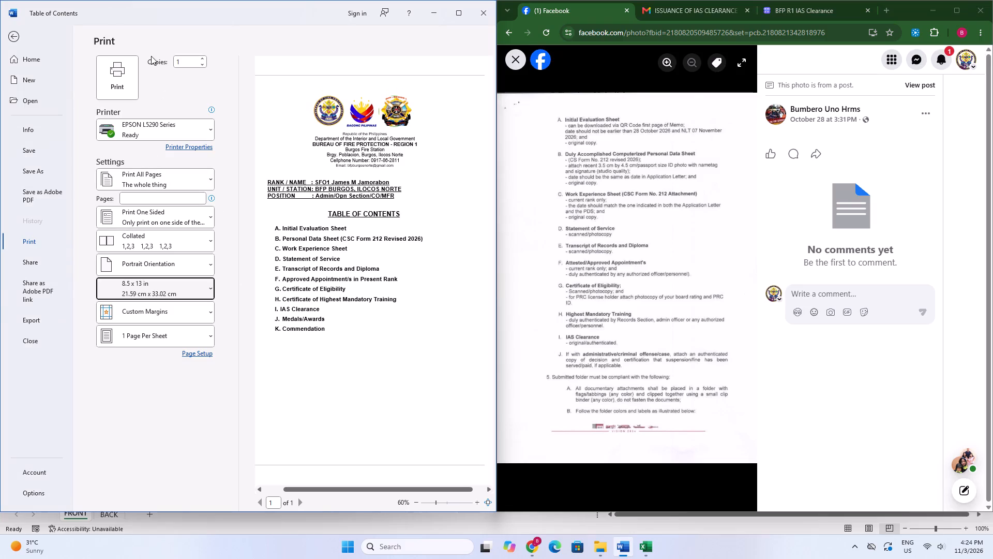
left_click(122, 73)
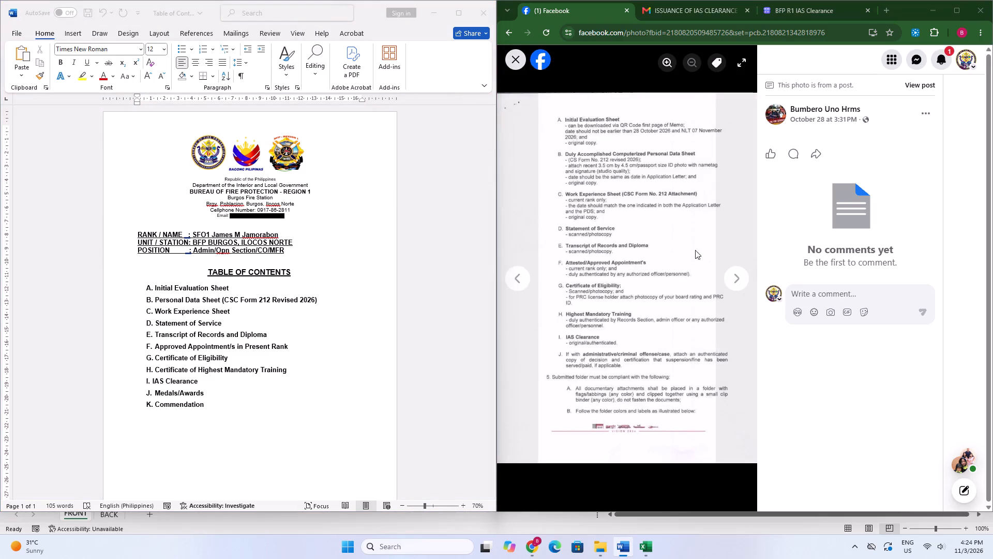
Show the memorandum's next page in the browser for the folder label layout, and add blank lines below the Word list to start a second page.
left_click(744, 279)
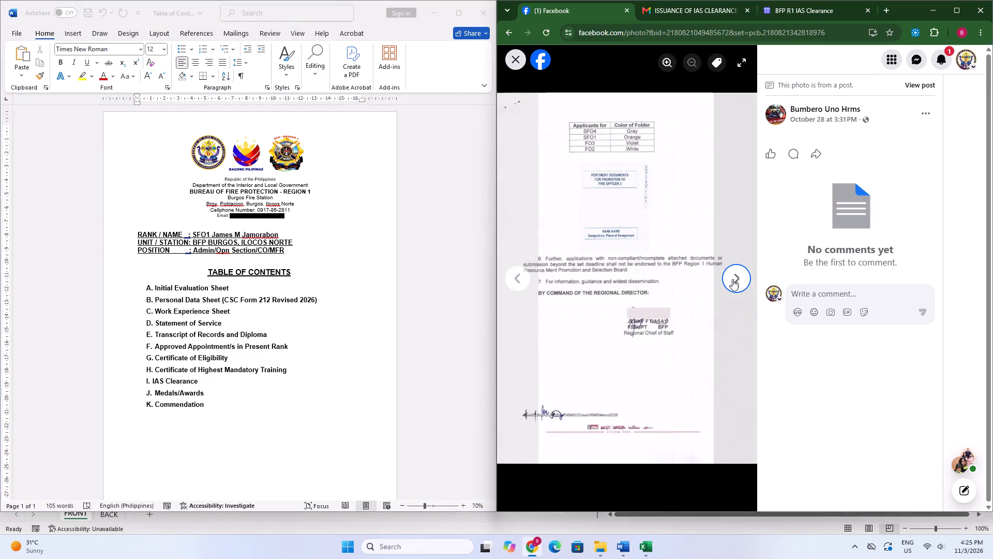
scroll(702, 259, "up", 1)
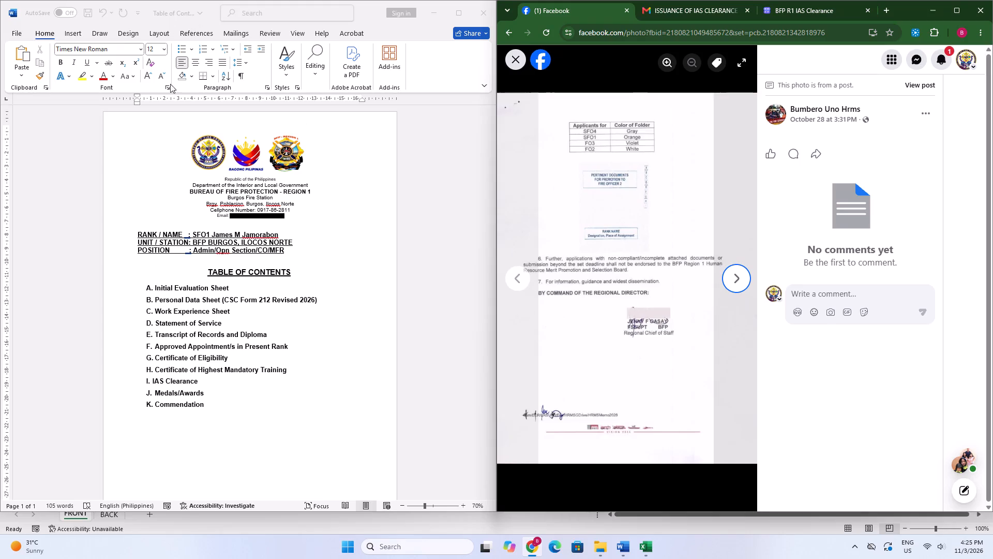
left_click(332, 420)
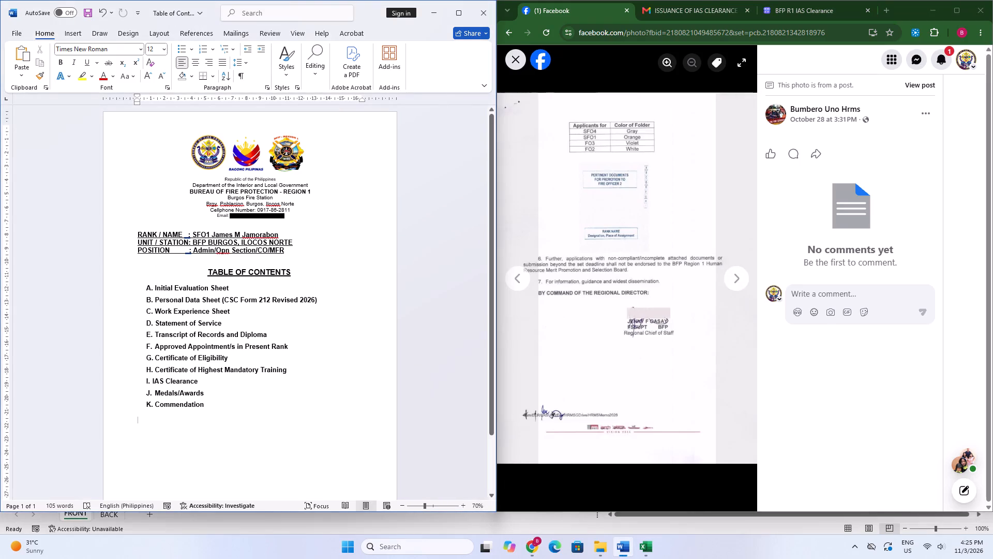
key("Return")
key("Return")
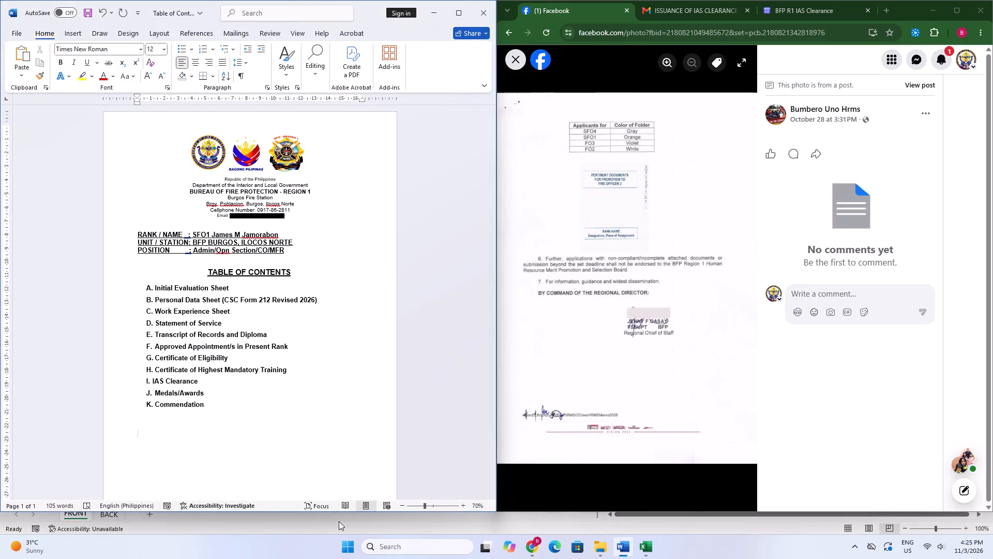
key("Return")
key("Return")
key("Return")
key("Return")
key("Return")
key("Return")
key("Return")
key("Return")
key("Return")
key("Return")
key("Return")
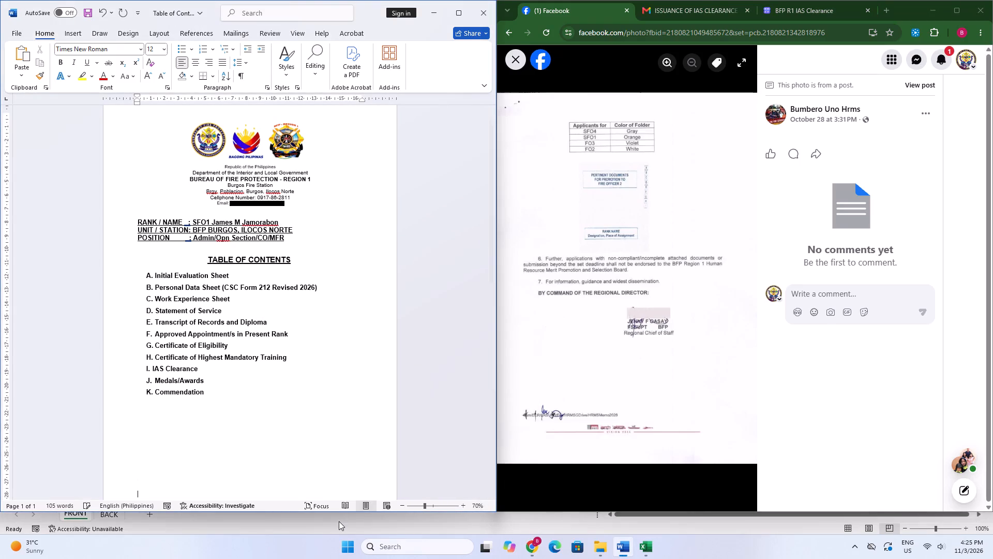
key("Return")
key("Return")
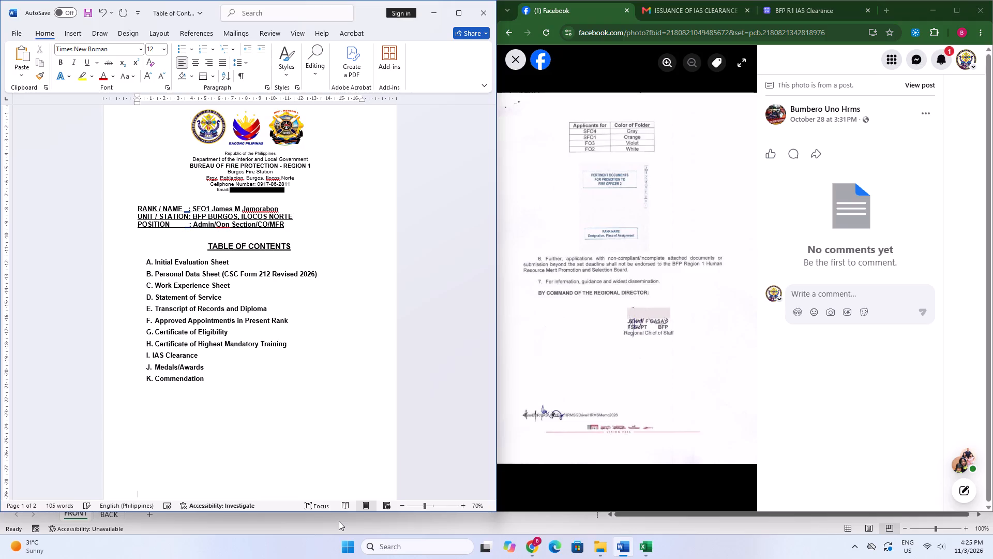
key("Return")
key("Return")
key("Return")
key("Return")
key("Return")
key("Return")
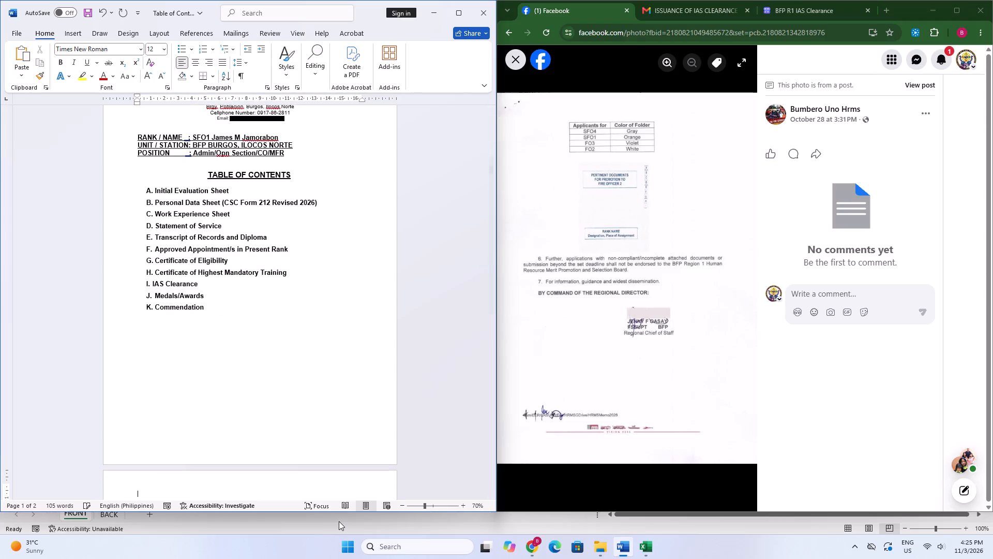
key("Return")
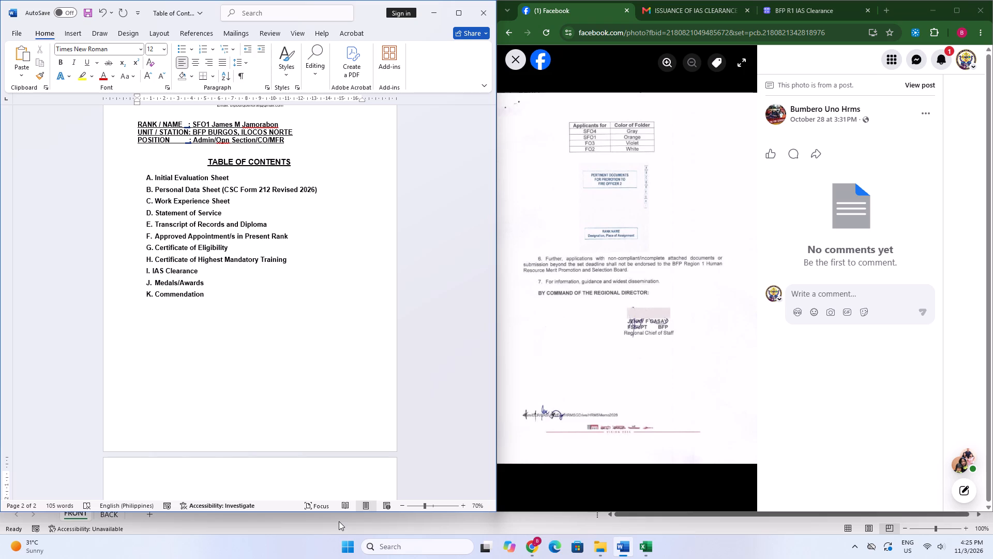
key("Return")
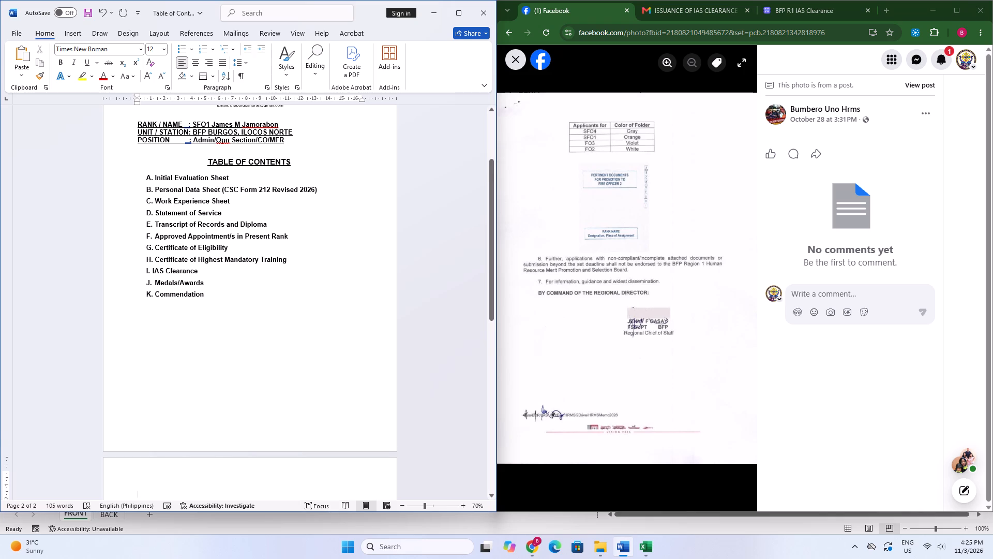
Enter the centred title "PERTINENT DOCUMENTS FOR PROMOTION TO SENIOR FIRE OFFICER 2" on the second page.
scroll(296, 464, "down", 5)
left_click(228, 409)
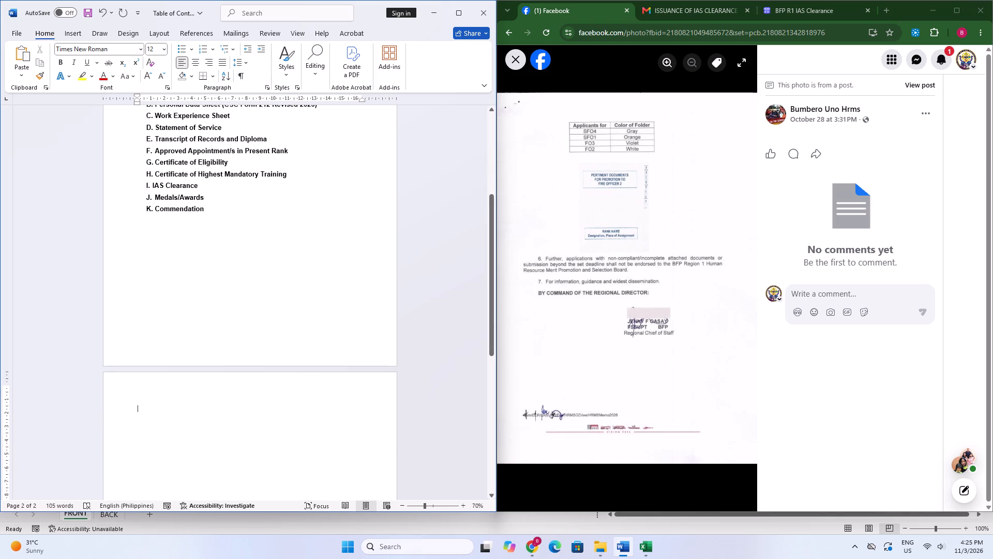
left_click(236, 433)
left_click(194, 64)
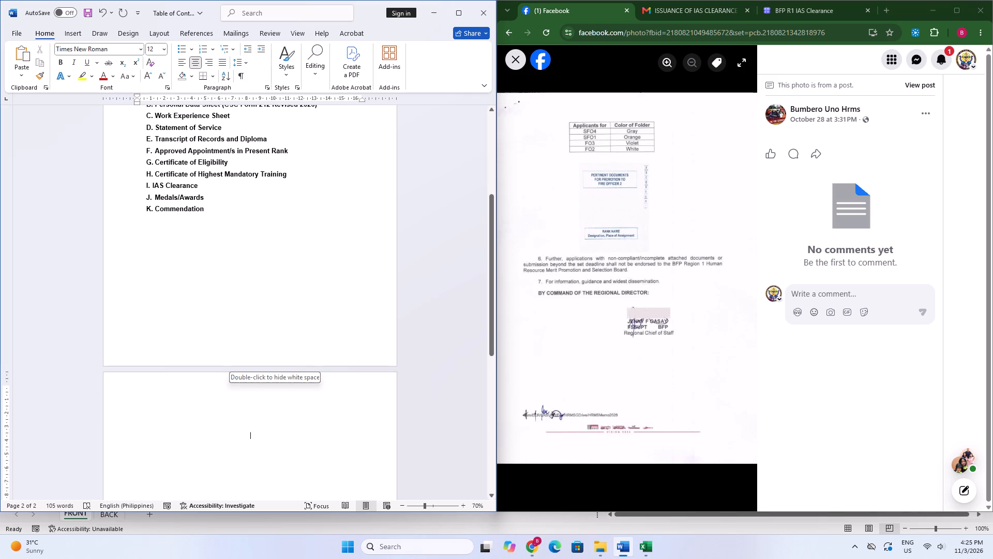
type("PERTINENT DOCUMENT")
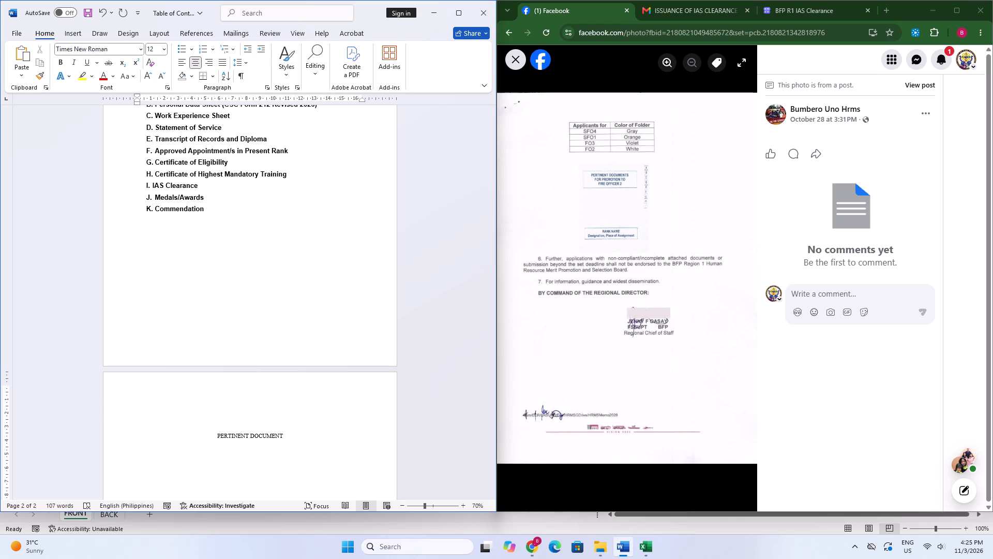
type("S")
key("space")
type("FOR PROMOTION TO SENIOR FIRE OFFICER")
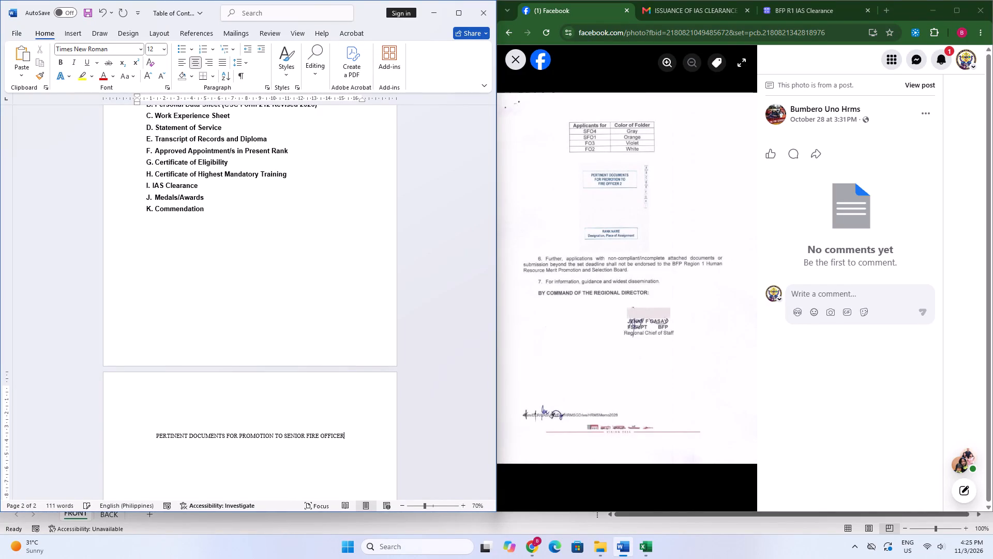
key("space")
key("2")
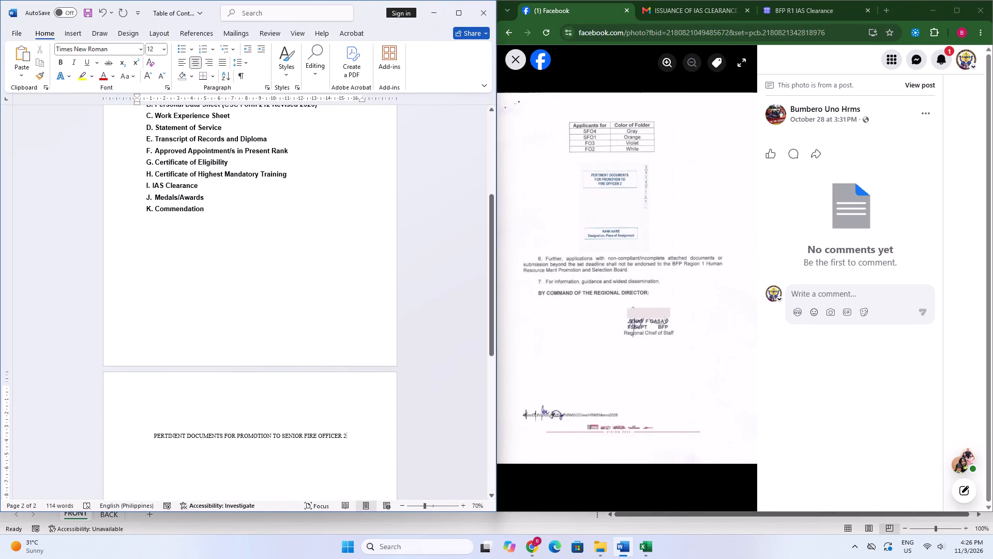
Format the second page's title in Arial Black at size 36.
left_click_drag(153, 434, 262, 437)
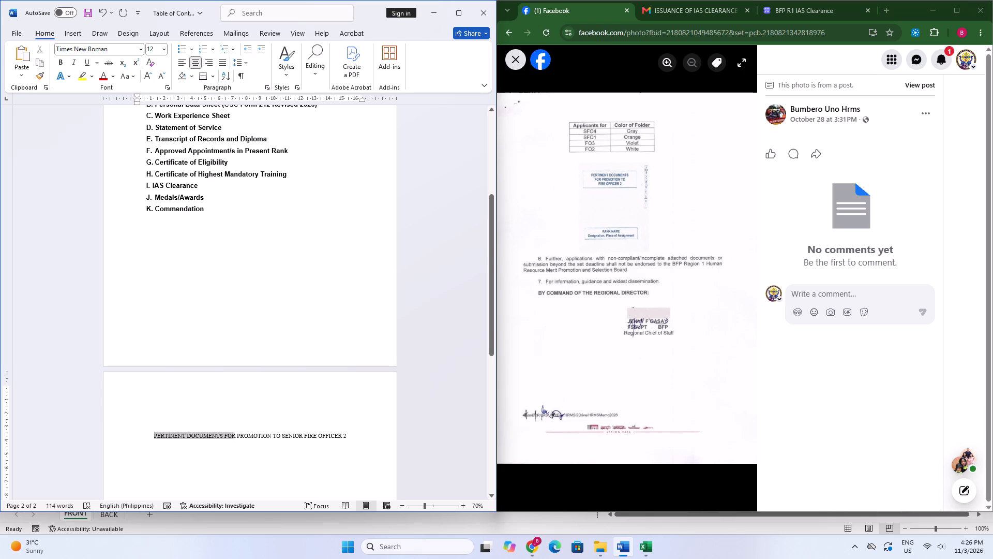
left_click_drag(262, 437, 354, 443)
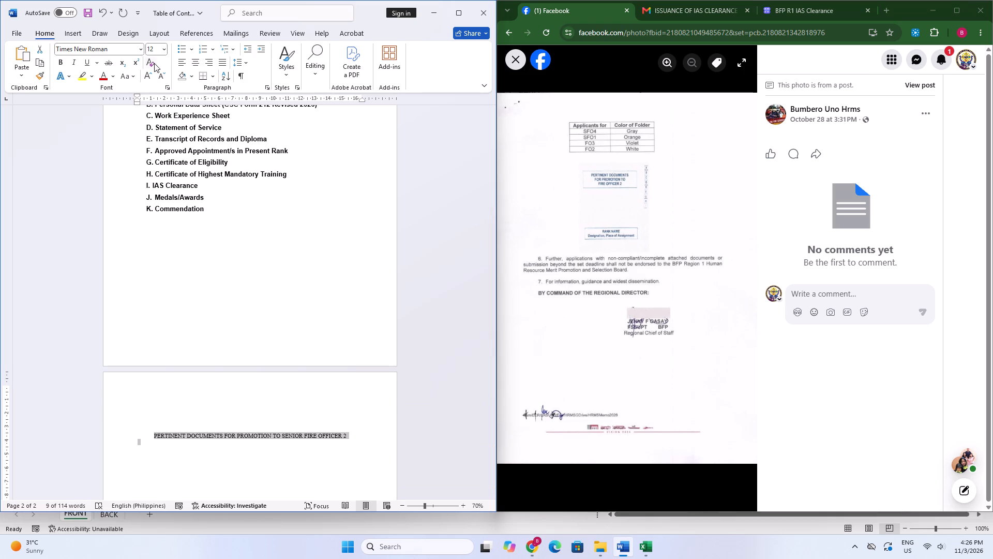
left_click(140, 51)
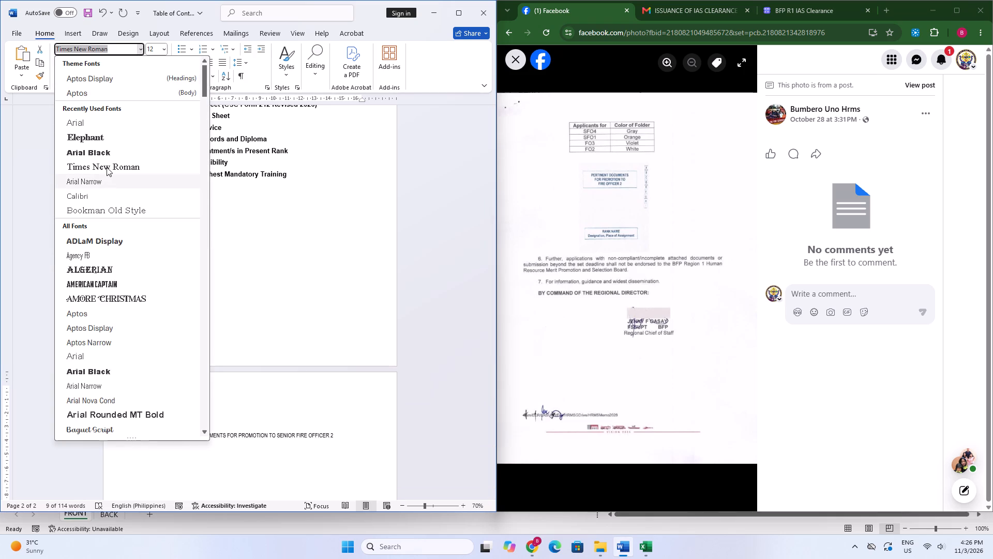
left_click(104, 153)
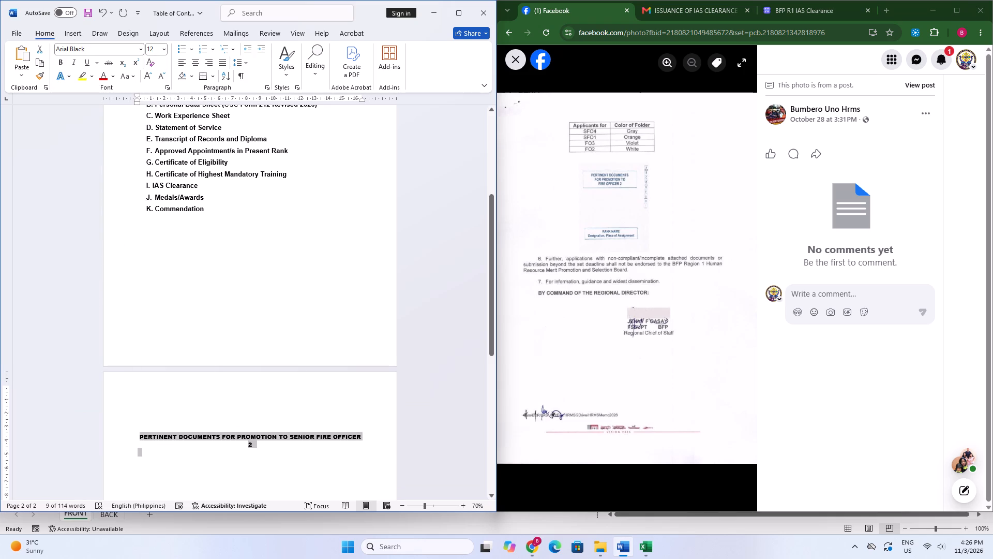
left_click(164, 51)
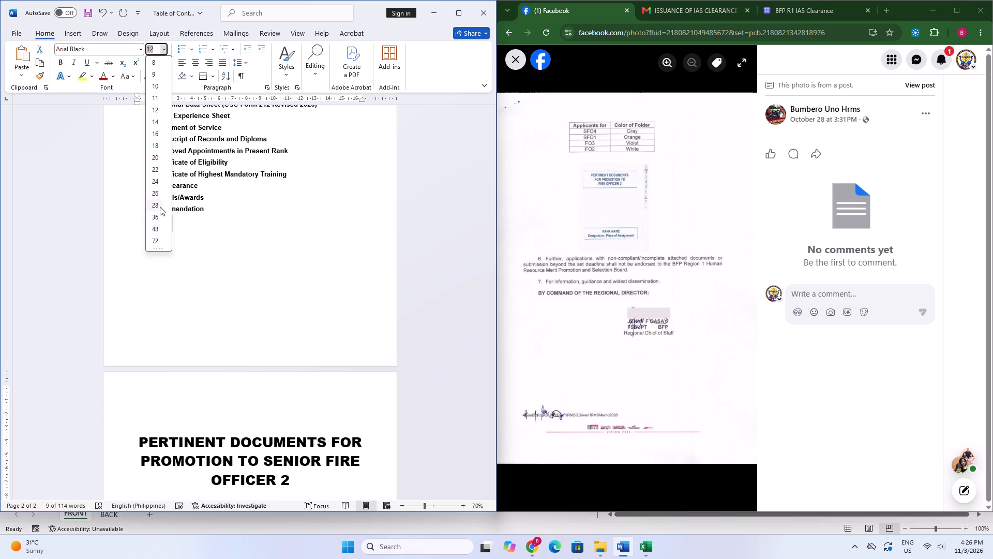
left_click(162, 215)
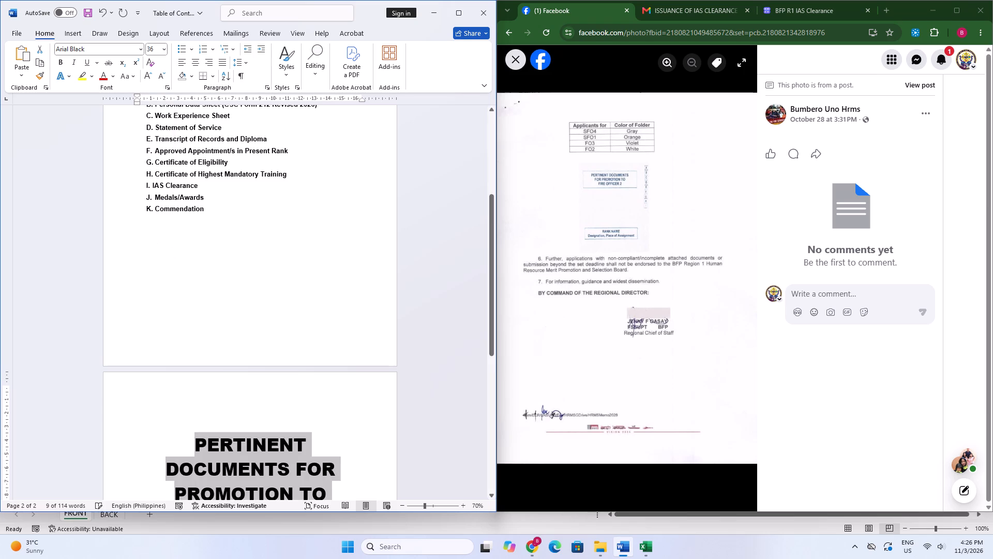
Select the whole title on the second page again for a further font size adjustment.
scroll(341, 265, "down", 8)
left_click(293, 319)
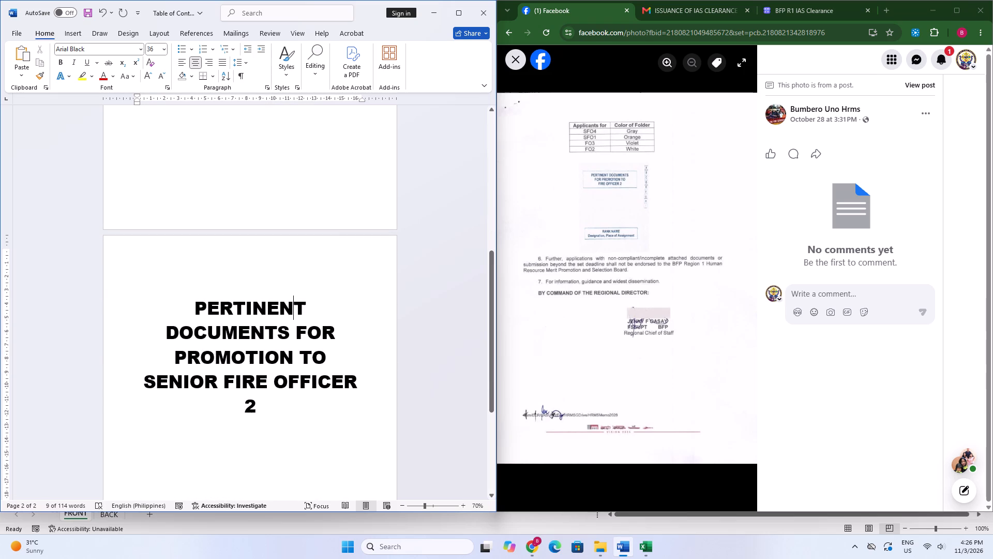
left_click(284, 358)
left_click(278, 350)
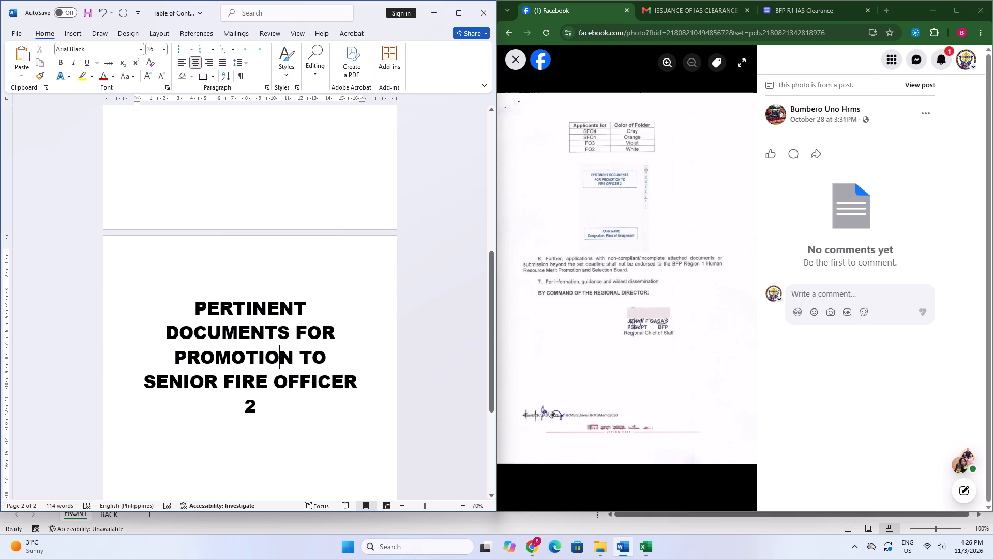
left_click_drag(175, 296, 294, 411)
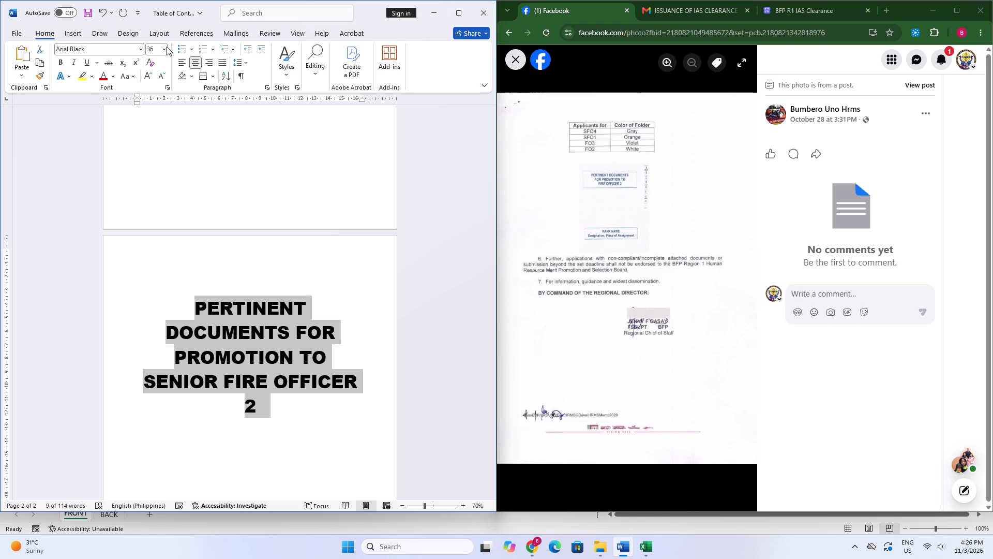
Set the font size of the title "PERTINENT DOCUMENTS FOR PROMOTION TO SENIOR FIRE OFFICER 2" to 26.
left_click(167, 50)
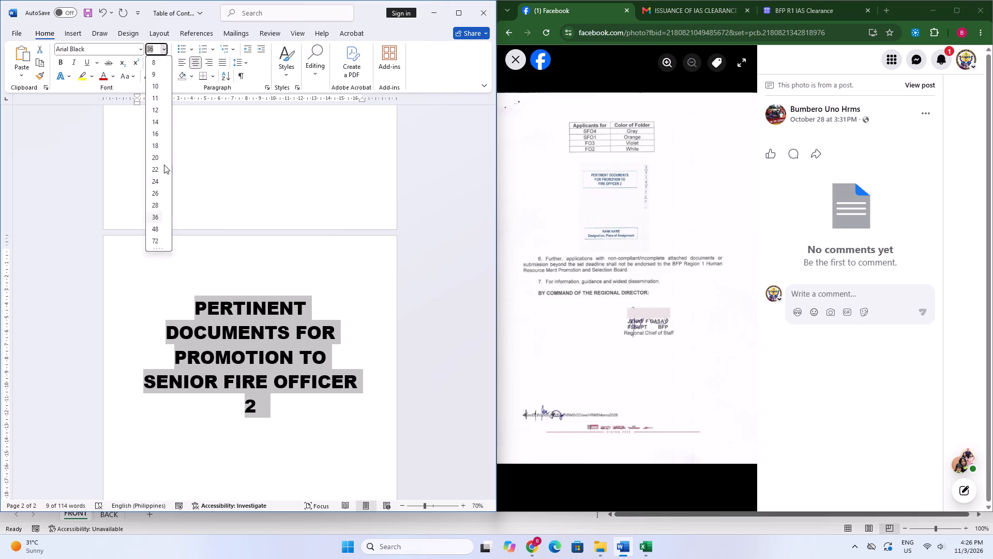
left_click(156, 193)
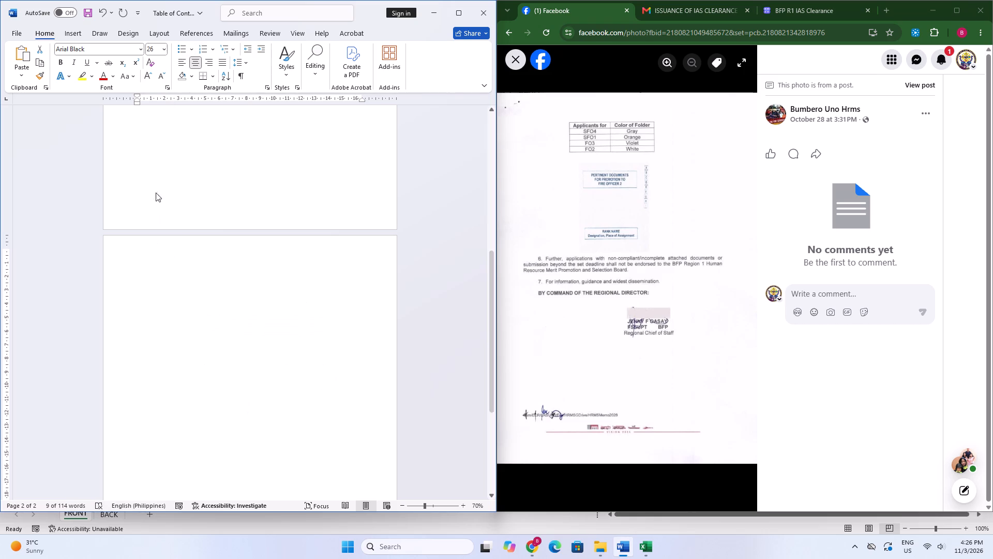
left_click(259, 277)
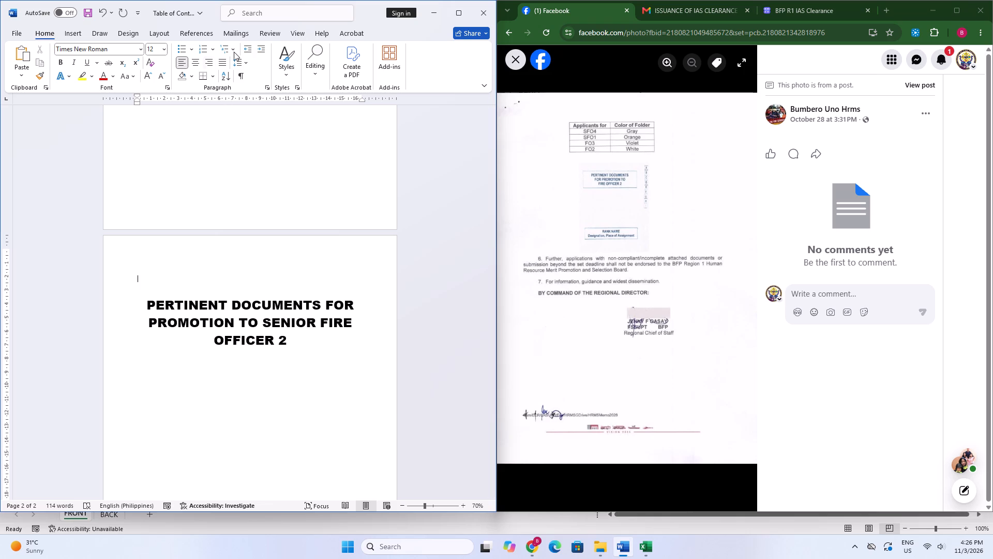
Add a line with the rank SFO1 and the applicant's name, four paragraphs below the title's end.
left_click(321, 347)
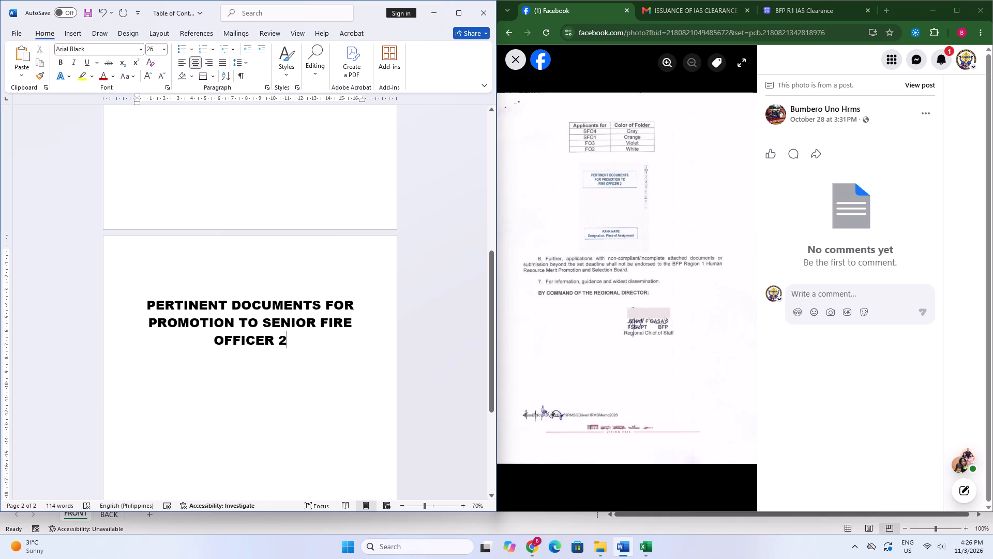
key("Return")
key("Return")
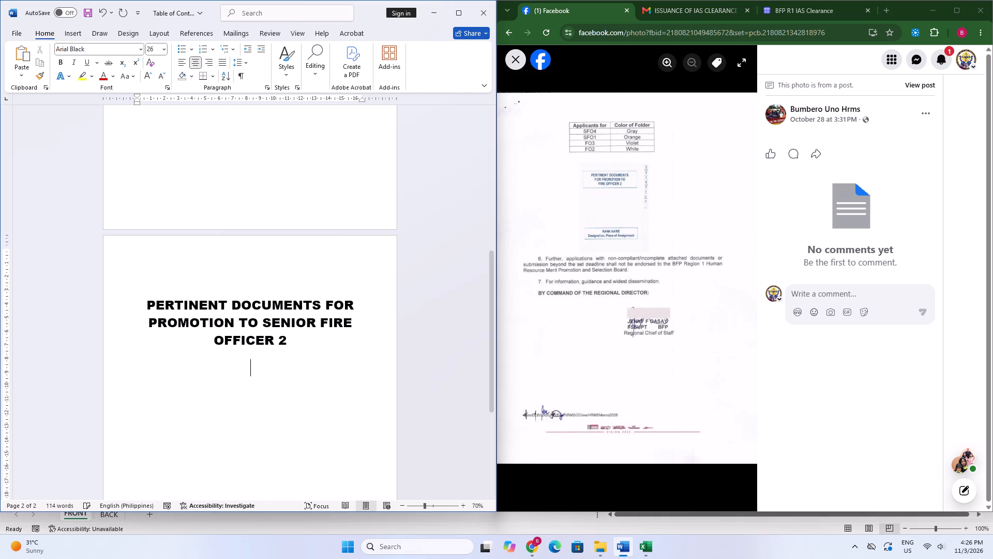
key("Return")
key("Return")
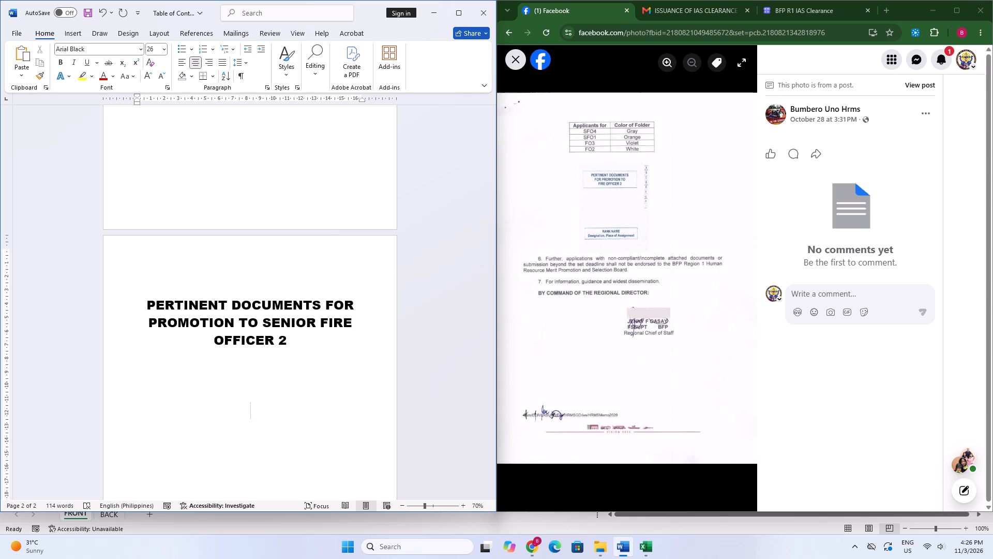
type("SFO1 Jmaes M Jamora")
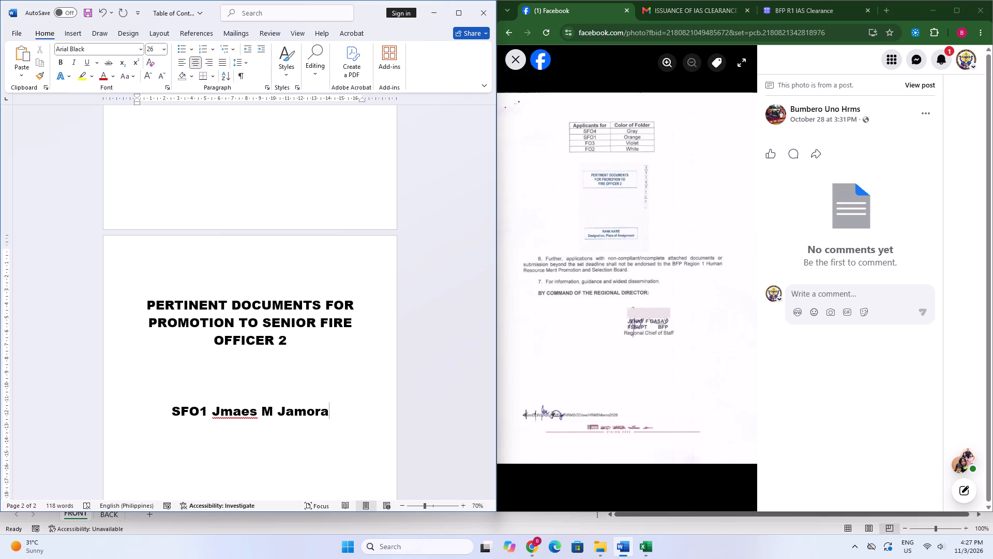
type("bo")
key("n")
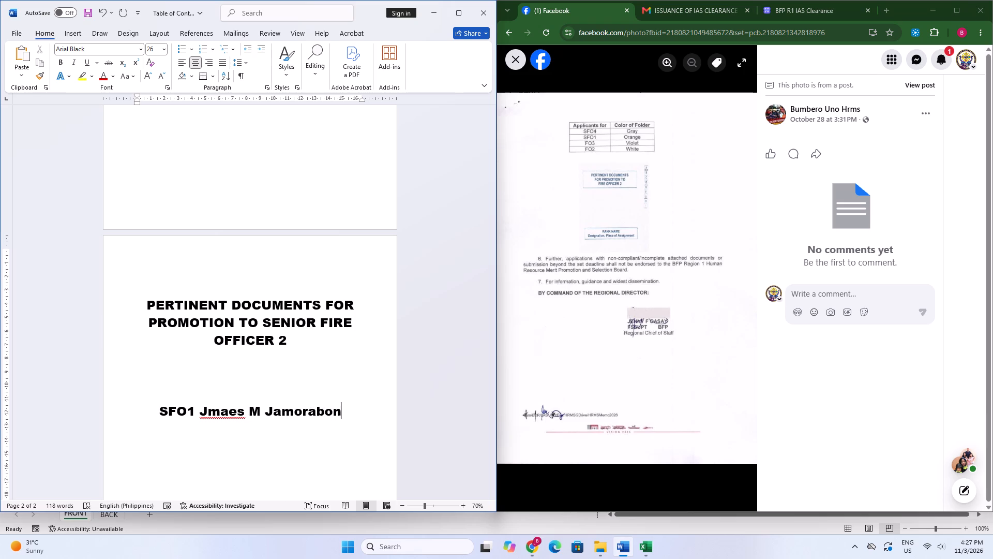
Correct the swapped letters in the applicant's first name on the SFO1 line.
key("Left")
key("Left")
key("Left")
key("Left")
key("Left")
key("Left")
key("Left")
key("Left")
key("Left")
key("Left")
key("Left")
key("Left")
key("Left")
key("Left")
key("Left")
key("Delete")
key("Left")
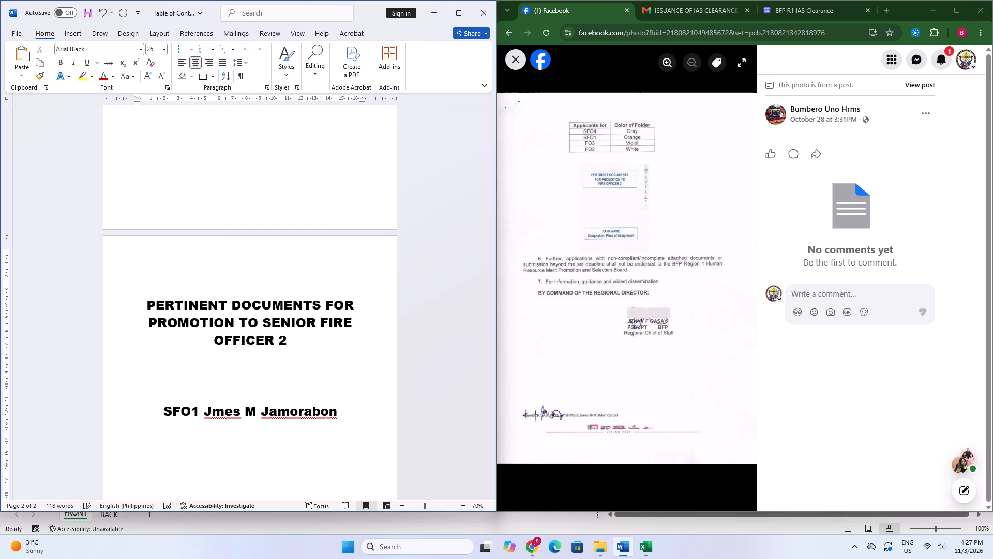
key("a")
Begin the designation line directly below the rank and name with "C,".
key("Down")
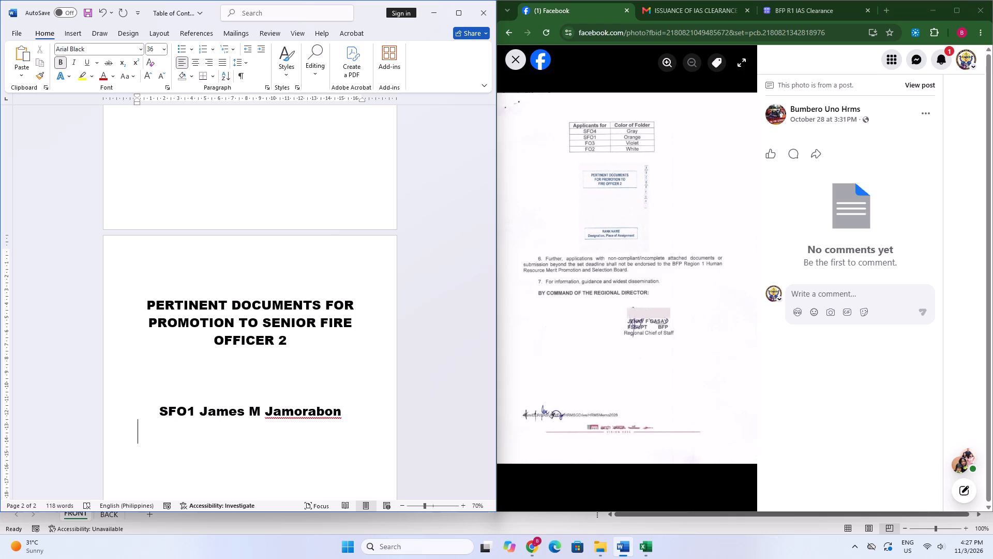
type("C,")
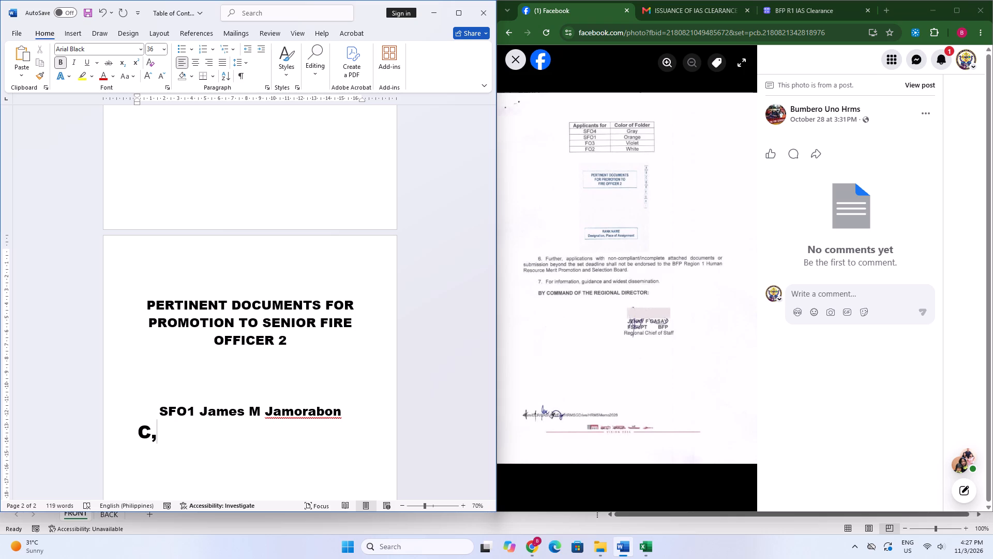
Complete the designation line as "C,admin/Opn Section" and add "Burgos Fire Station, Ilocos Norte" on the line below it.
type("admin/")
type("Op")
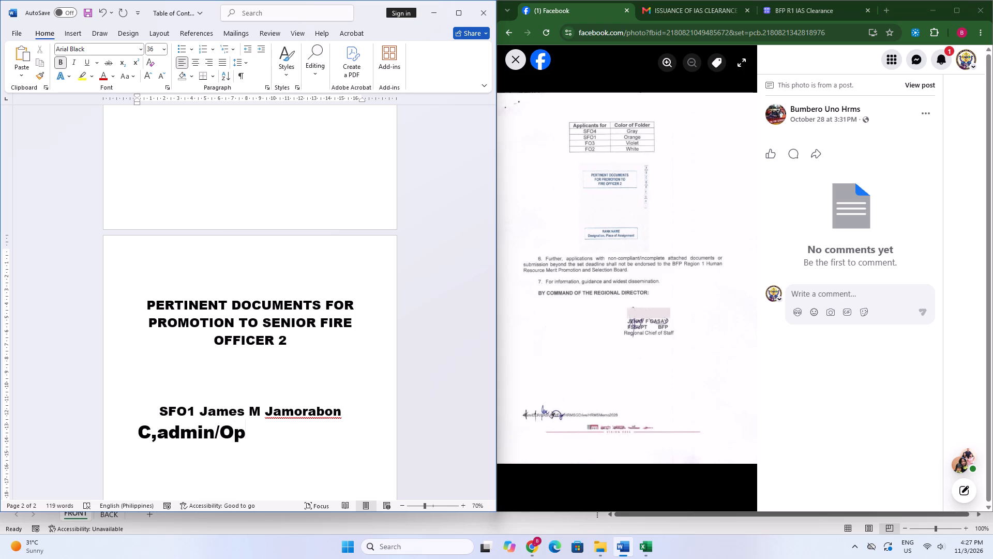
type("n Section")
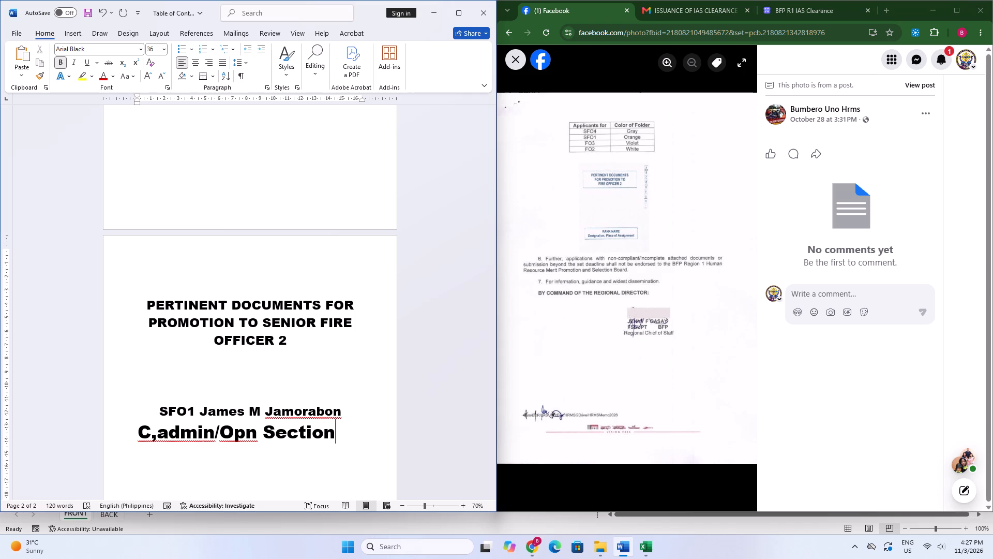
key("Return")
type("Burgos Fire Statio")
key("n")
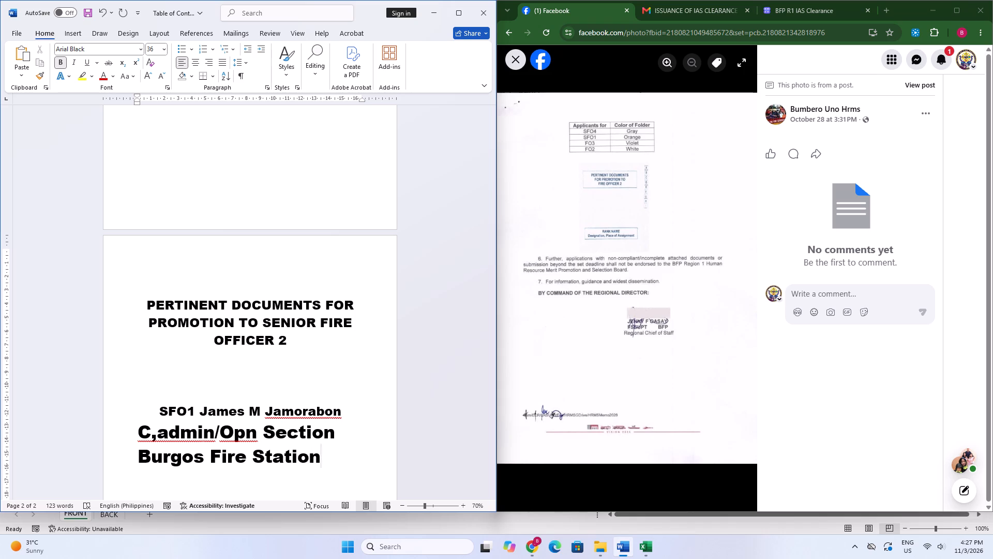
type(", Ilocos Norte")
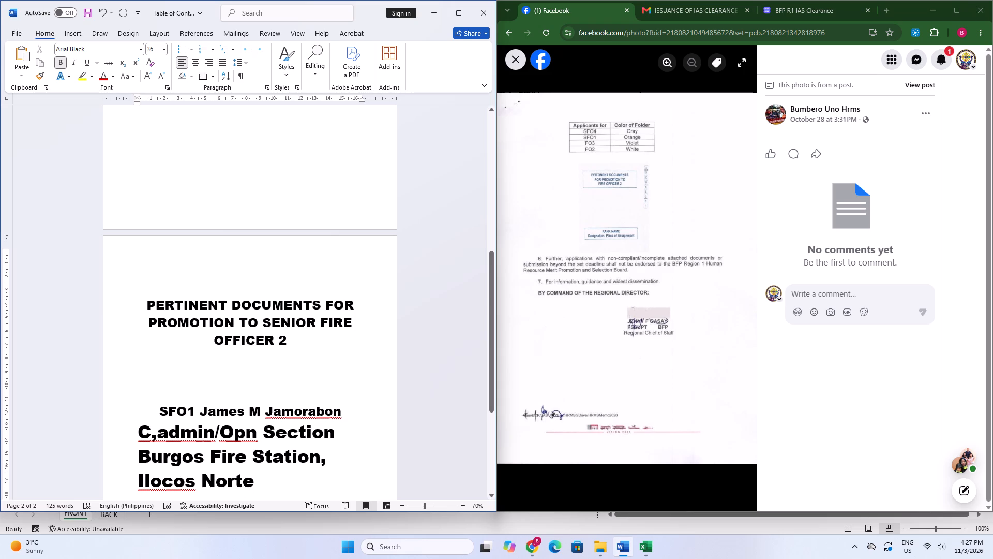
Set the font size of the name, designation and station lines on the cover page to 26.
left_click(215, 327)
left_click_drag(157, 405, 276, 437)
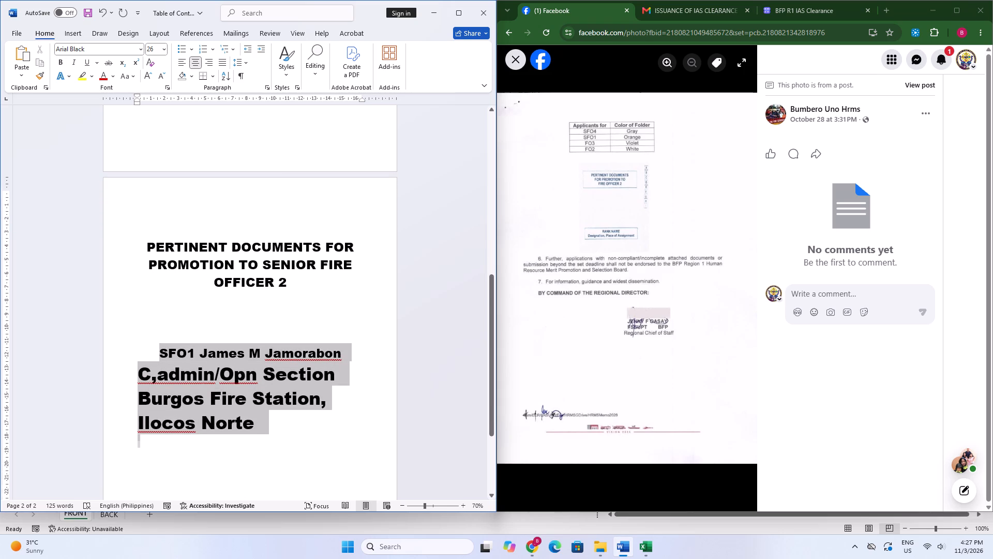
left_click_drag(276, 437, 276, 436)
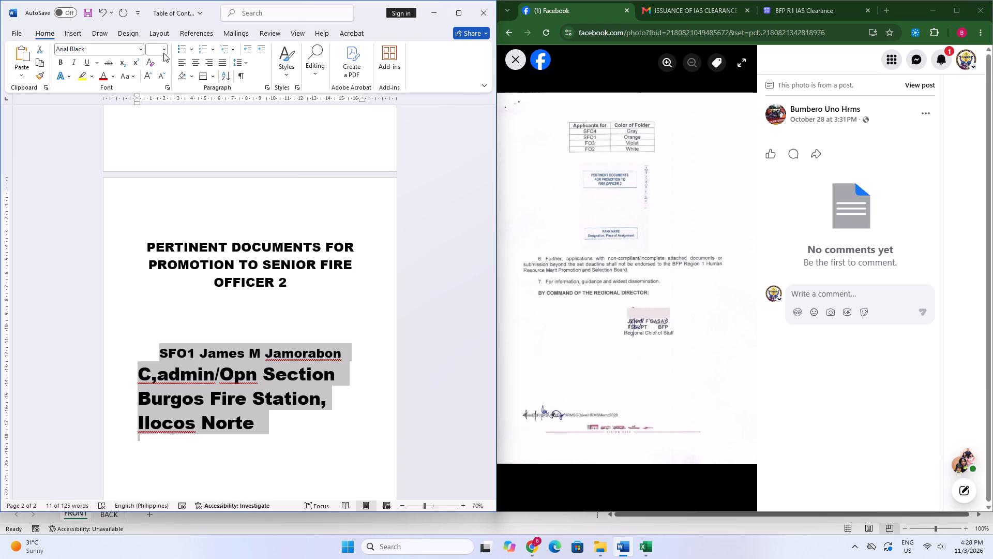
left_click(164, 46)
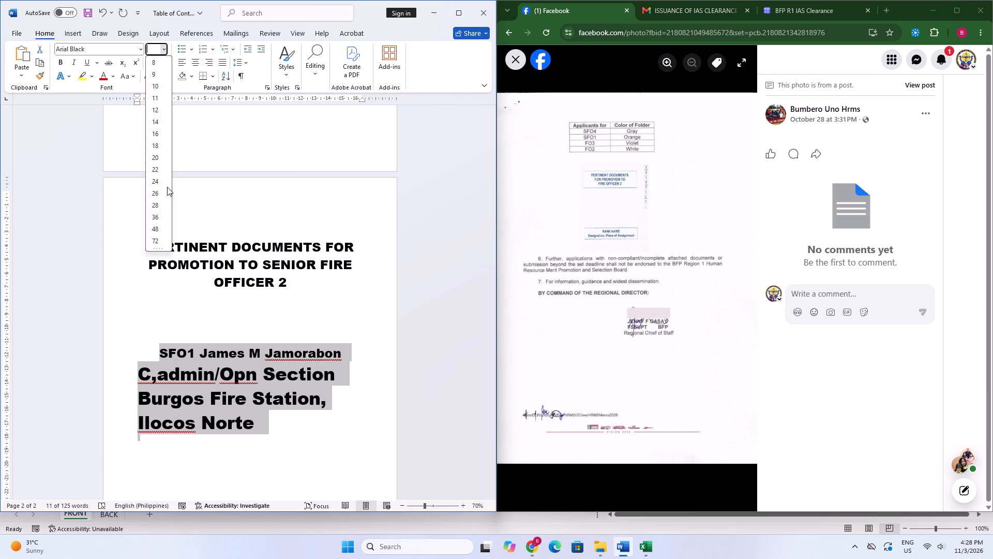
left_click(159, 192)
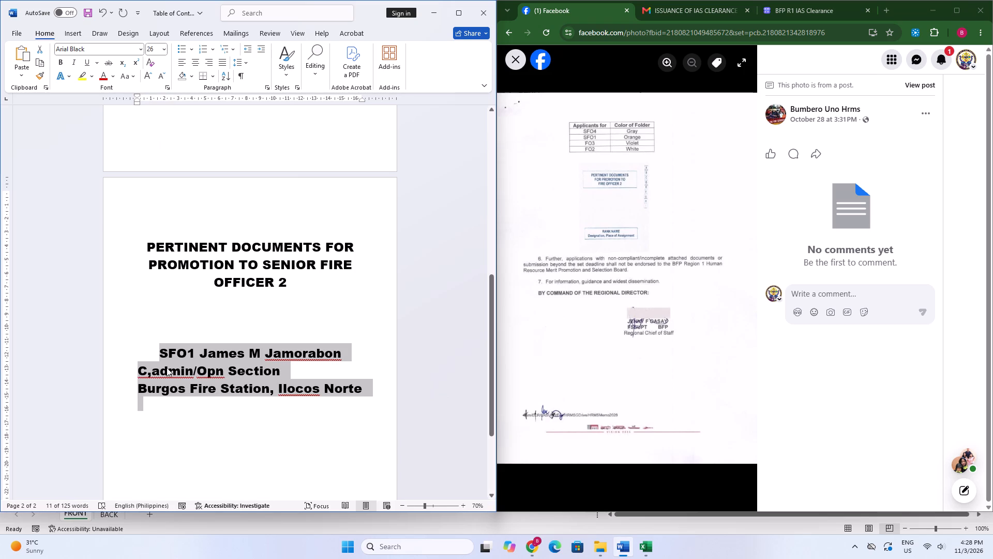
Center the name, designation and station lines on the cover page.
left_click(198, 63)
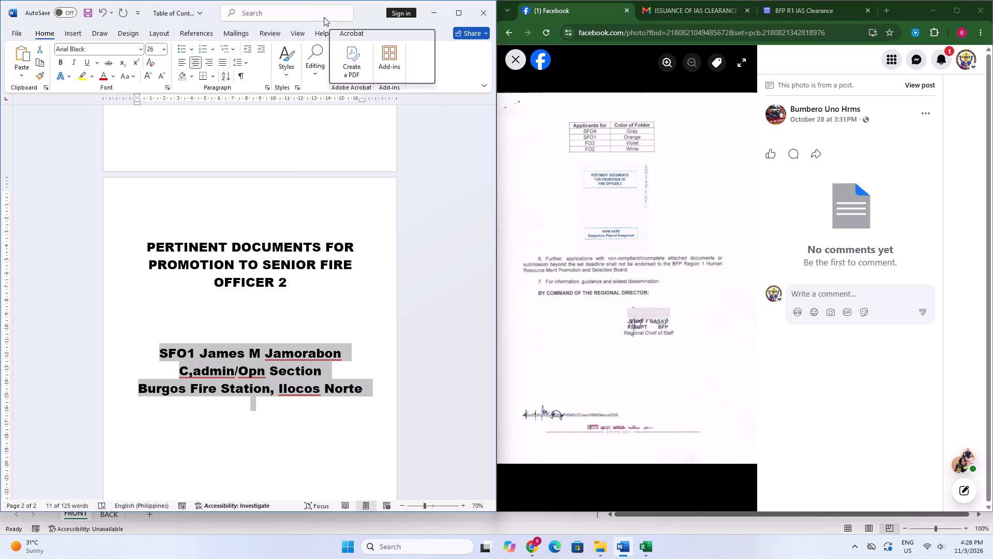
left_click(264, 301)
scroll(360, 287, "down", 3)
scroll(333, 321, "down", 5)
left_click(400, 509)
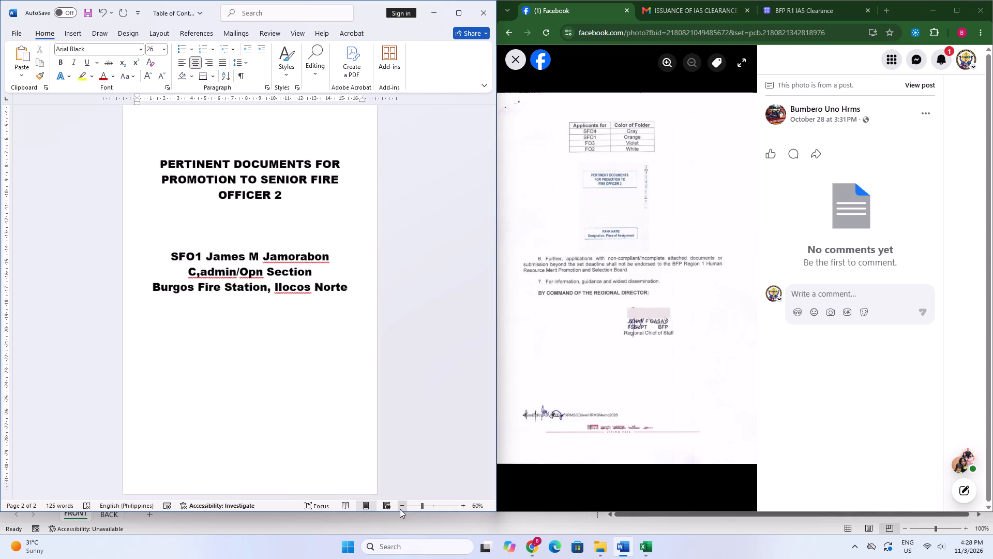
Insert six blank lines between the cover title and the name block to move the name block down.
key("Return")
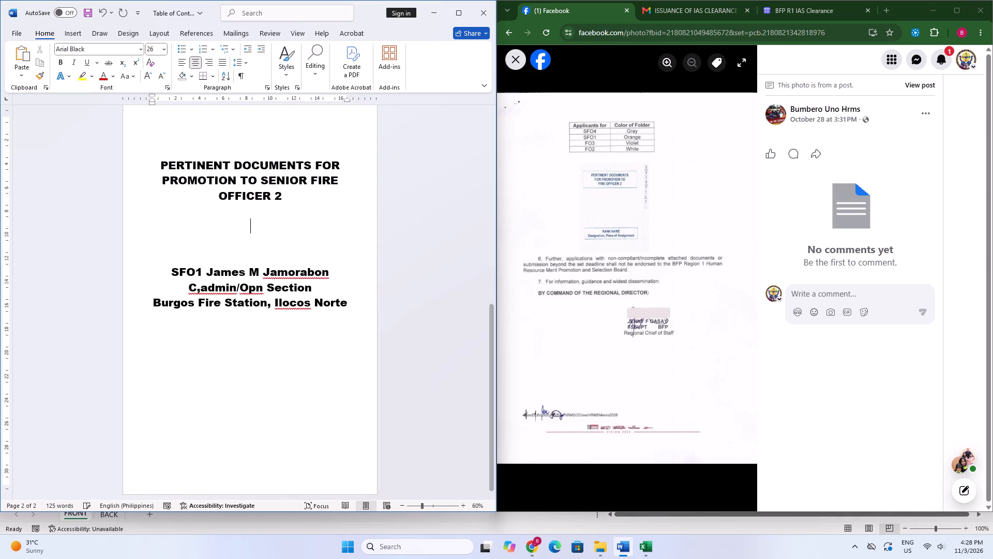
key("Return")
key("Return")
key("Return")
key("Return")
key("Return")
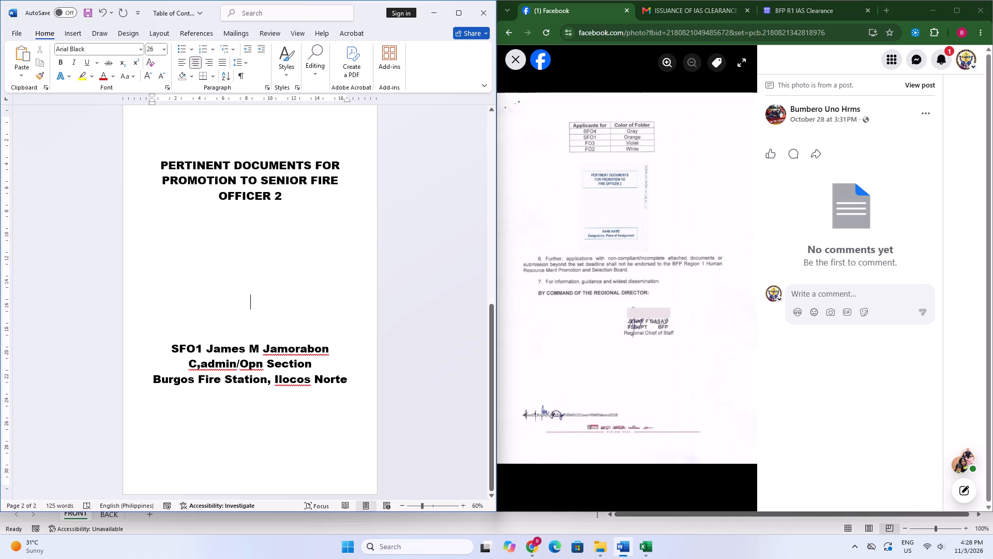
Maximize the document window and set the paragraph border width to 2 ¼ pt in Borders and Shading.
left_click(70, 34)
left_click(458, 11)
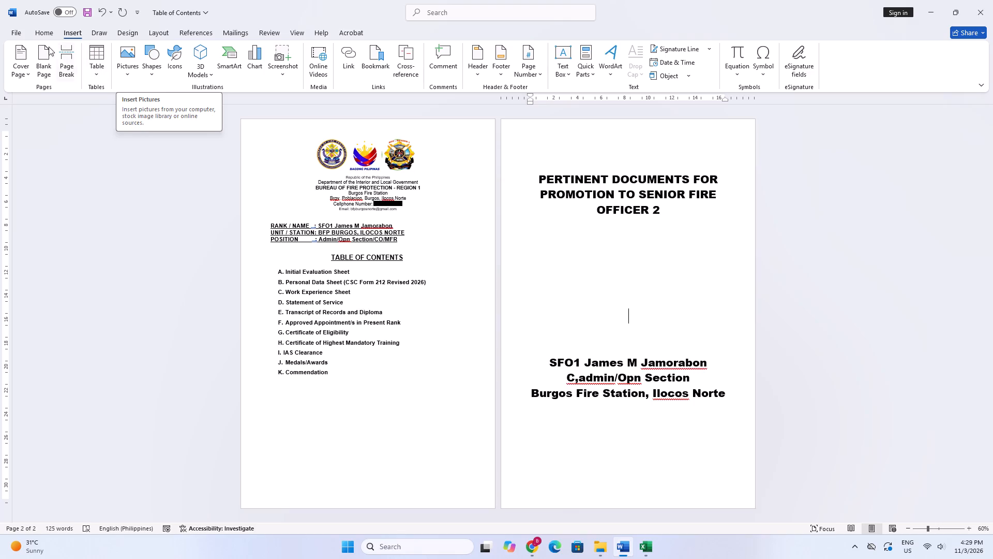
left_click(41, 34)
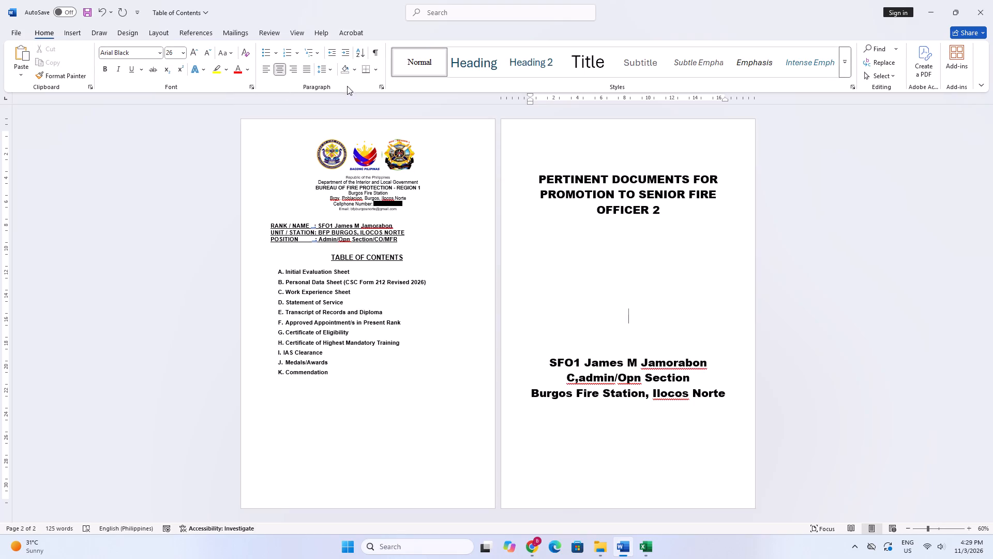
left_click(377, 74)
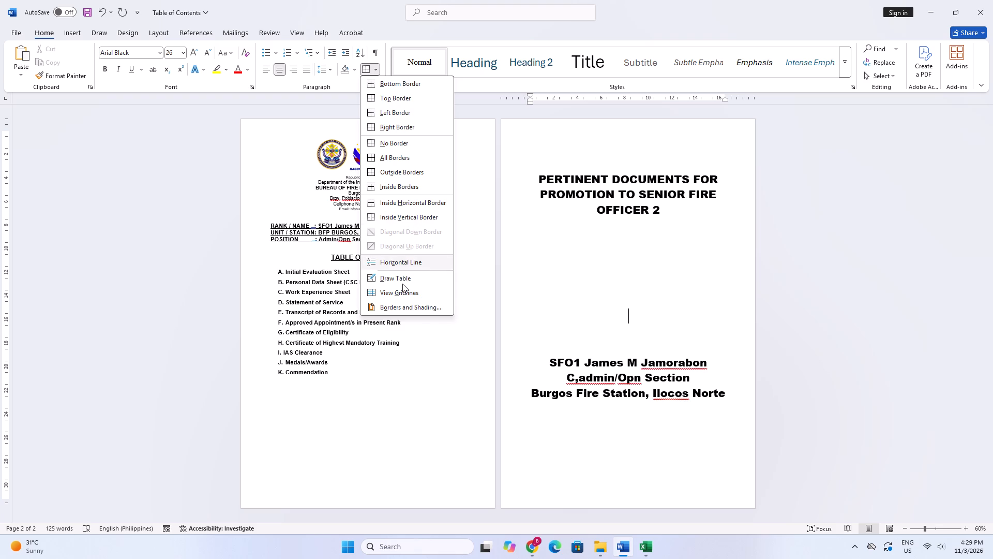
left_click(397, 306)
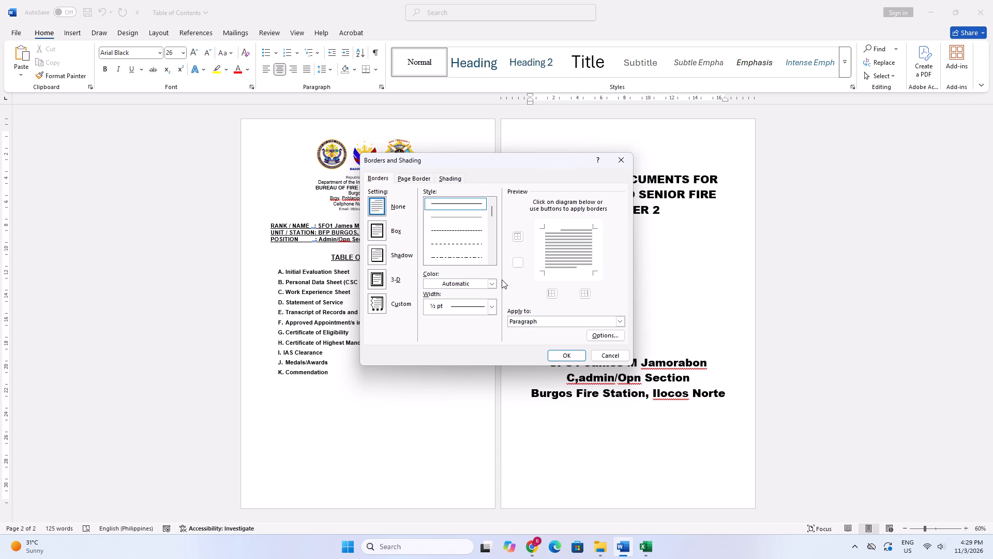
left_click(491, 307)
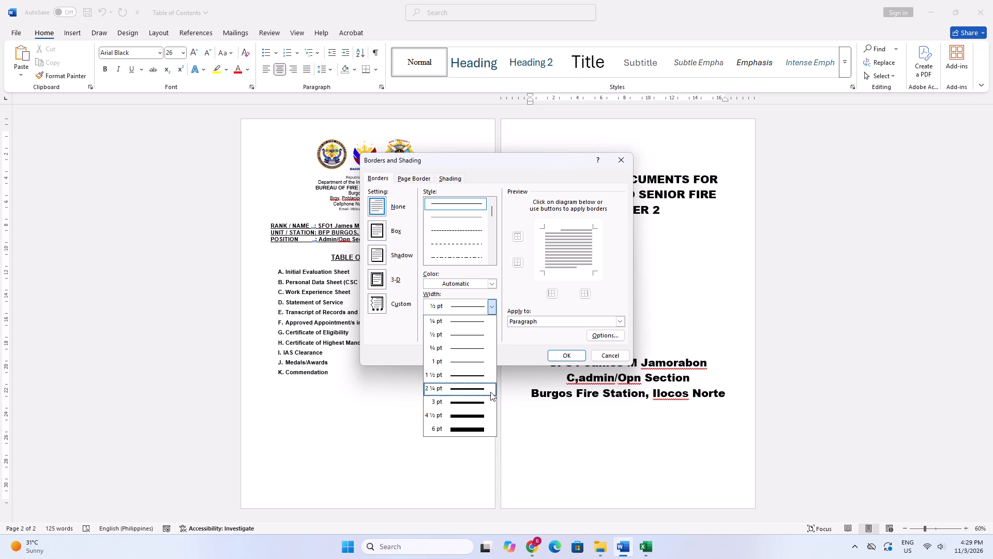
left_click(477, 387)
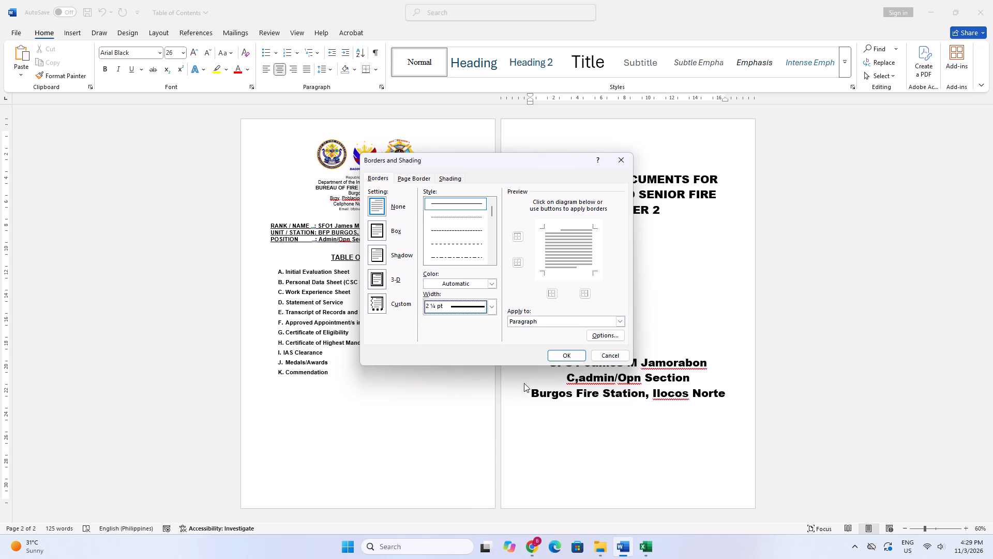
left_click(562, 357)
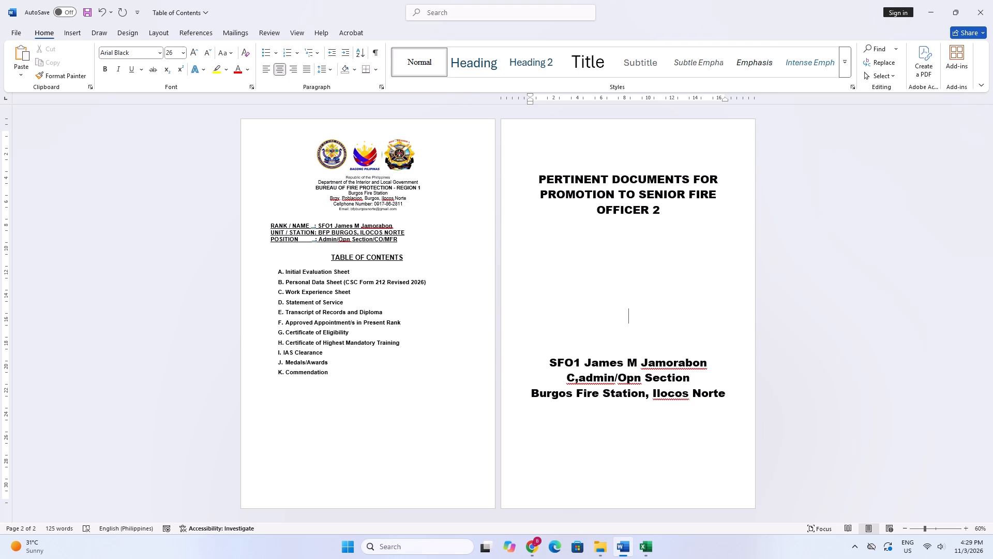
Apply a Box border to the empty paragraph above the cover title.
left_click_drag(530, 163, 603, 187)
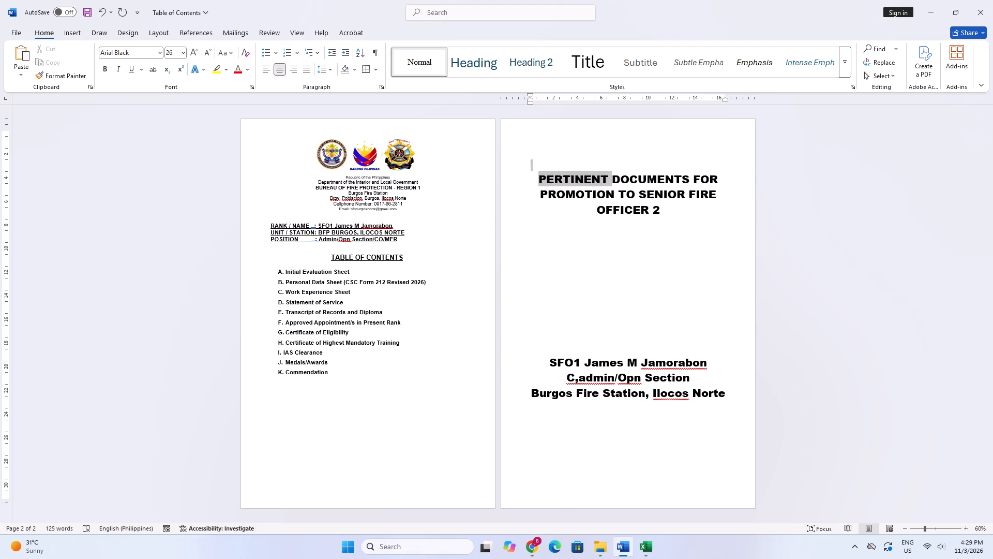
left_click_drag(603, 187, 644, 202)
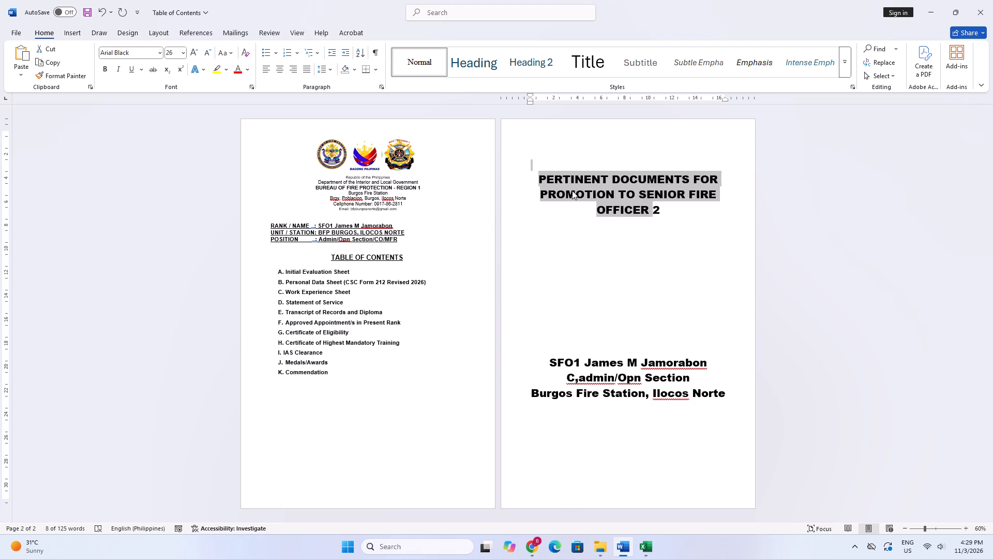
left_click(656, 276)
left_click(536, 168)
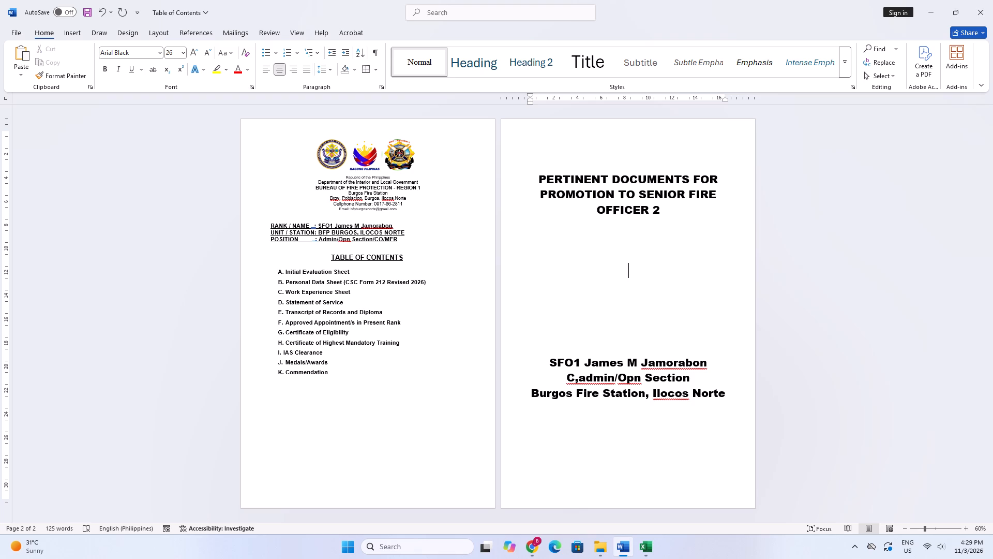
left_click(378, 70)
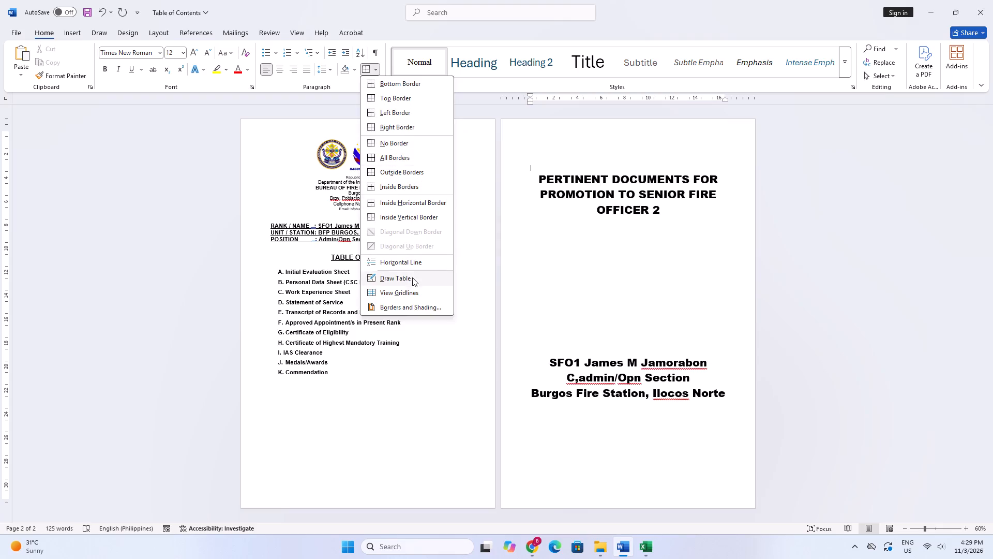
left_click(411, 307)
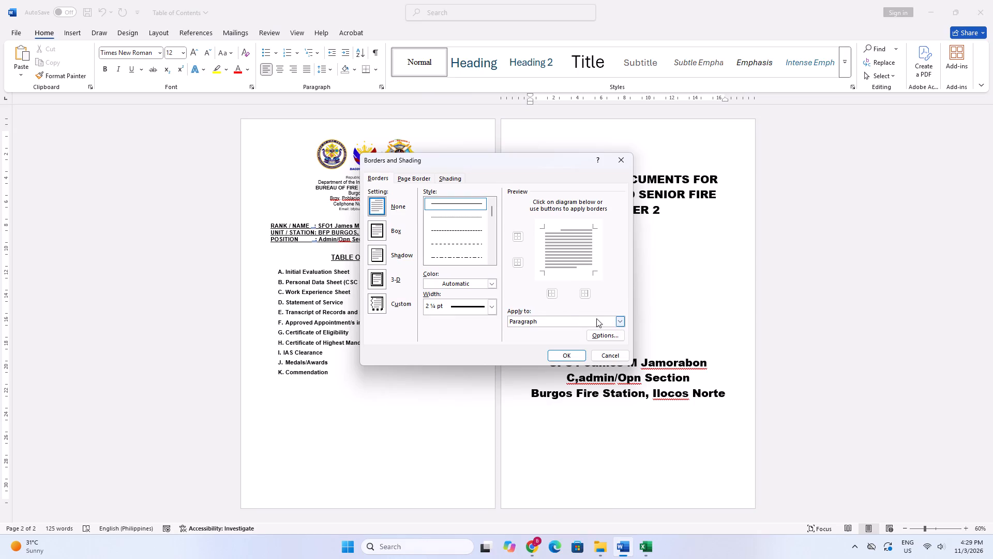
left_click(377, 228)
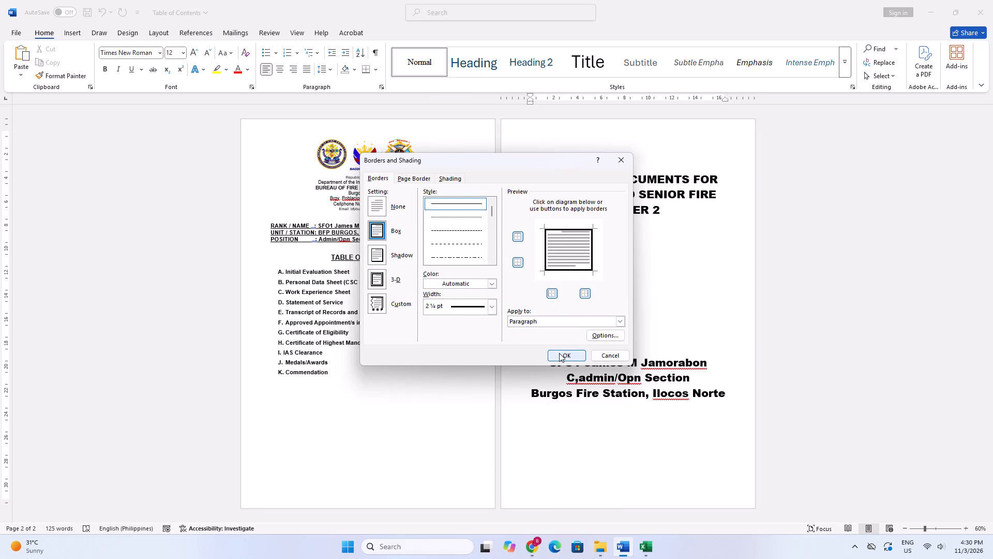
left_click(559, 353)
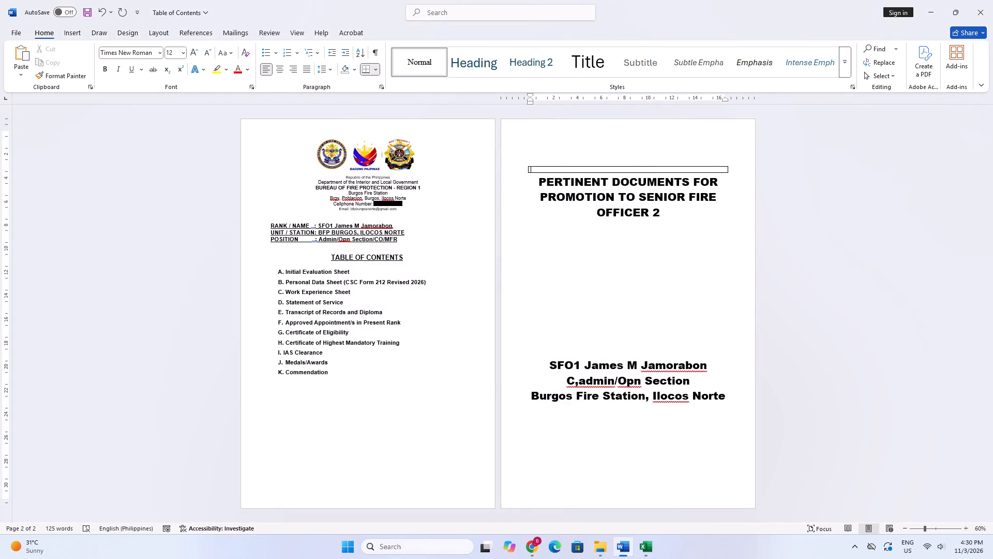
left_click(547, 168)
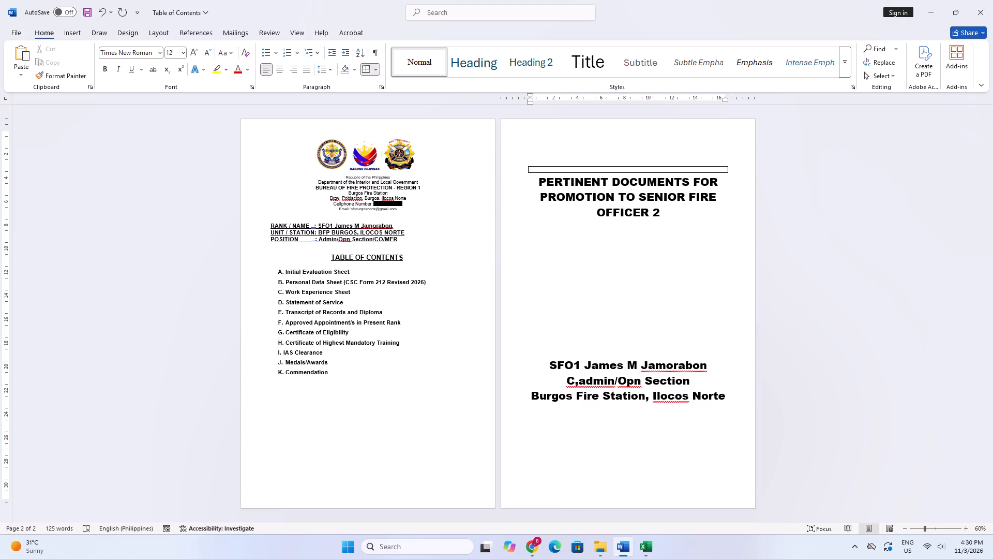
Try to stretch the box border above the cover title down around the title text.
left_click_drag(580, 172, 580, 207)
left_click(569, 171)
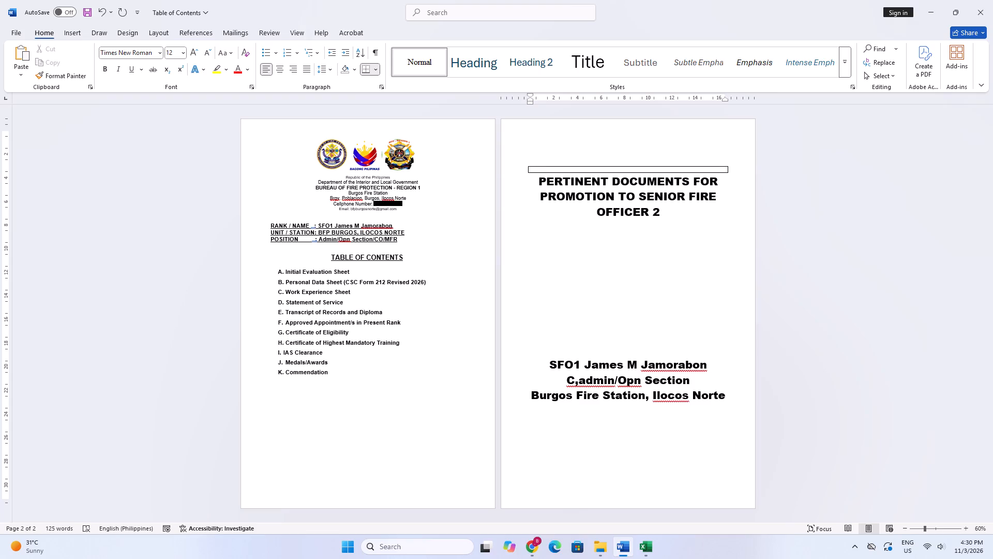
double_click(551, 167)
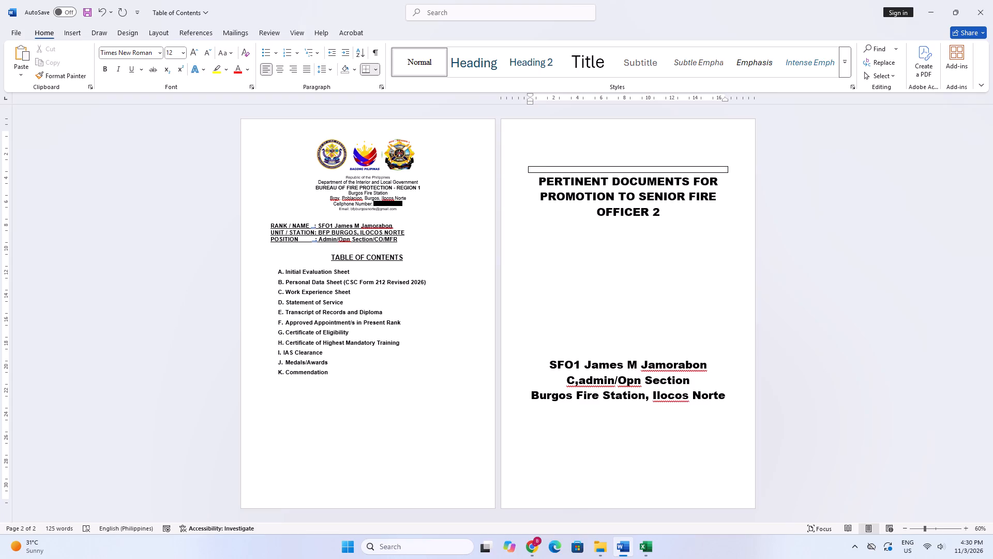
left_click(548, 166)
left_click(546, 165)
Undo the Box border applied to the empty paragraph above the cover title.
left_click(99, 10)
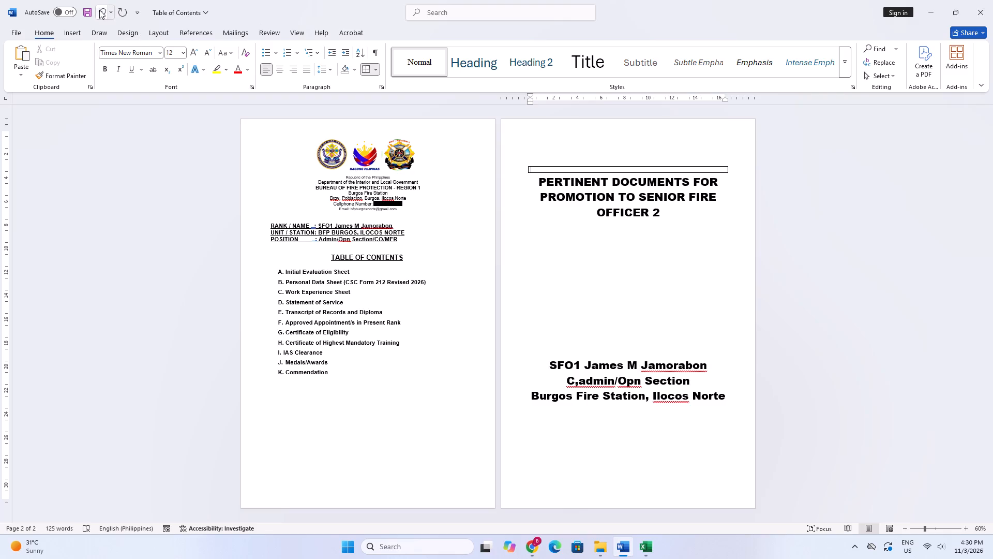
left_click(99, 10)
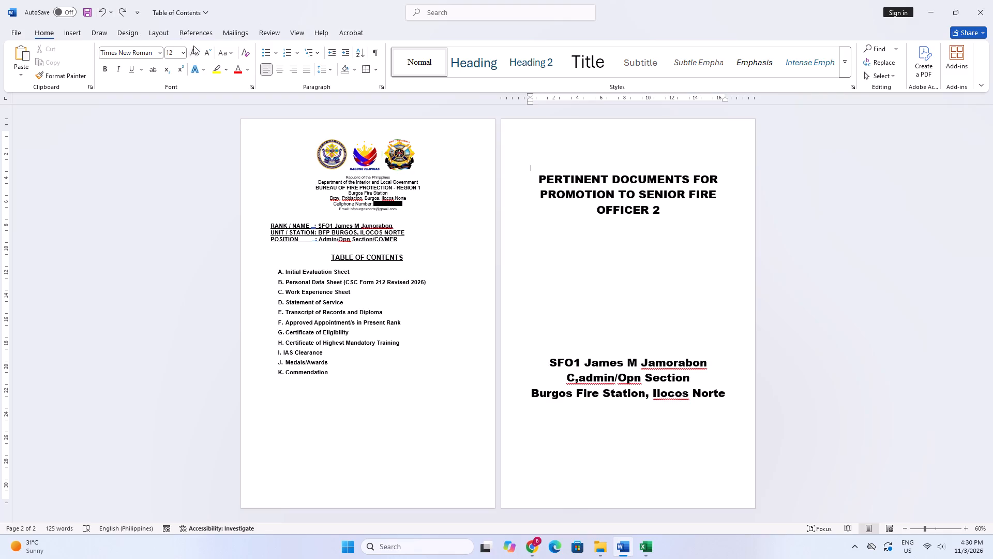
Insert a Simple Text Box on the cover page and move the PERTINENT DOCUMENTS title into it, keeping its formatting.
left_click(73, 32)
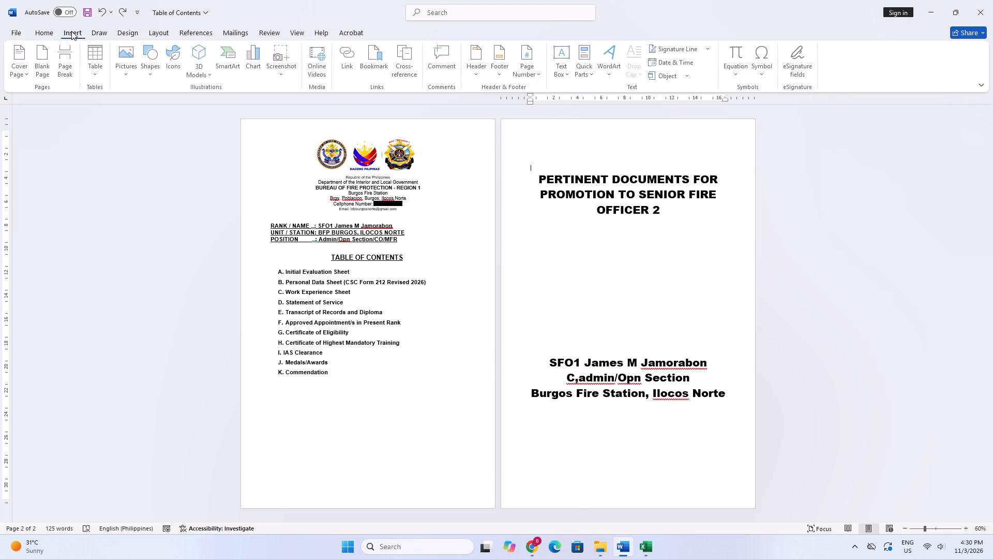
left_click(563, 57)
left_click(597, 159)
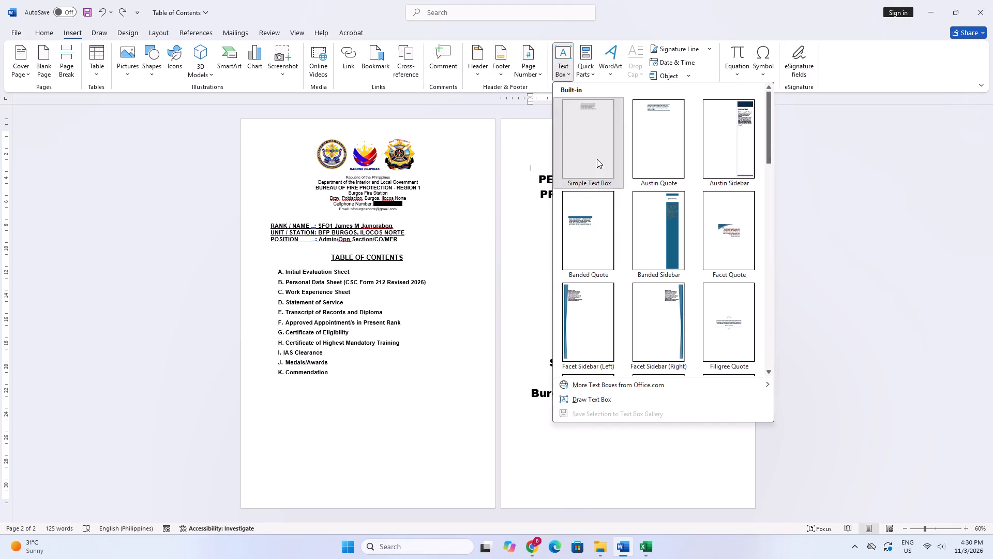
left_click_drag(539, 210, 682, 244)
right_click(626, 229)
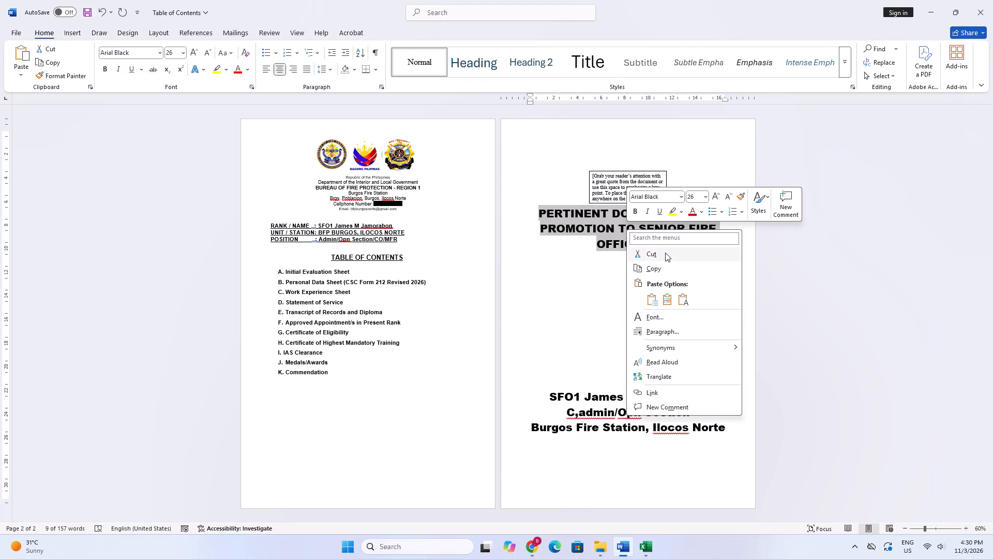
left_click(665, 254)
left_click_drag(593, 176, 603, 183)
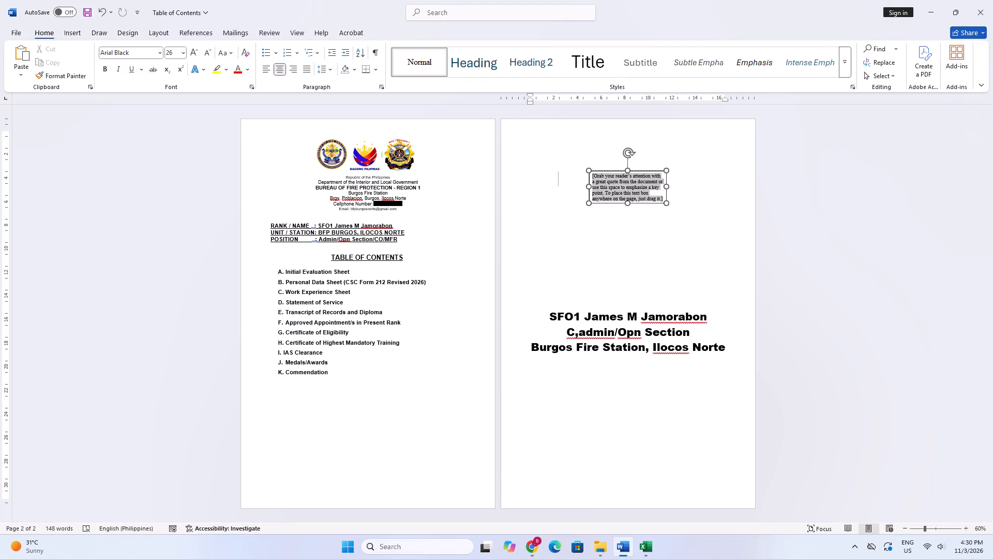
left_click_drag(603, 183, 639, 195)
right_click(603, 185)
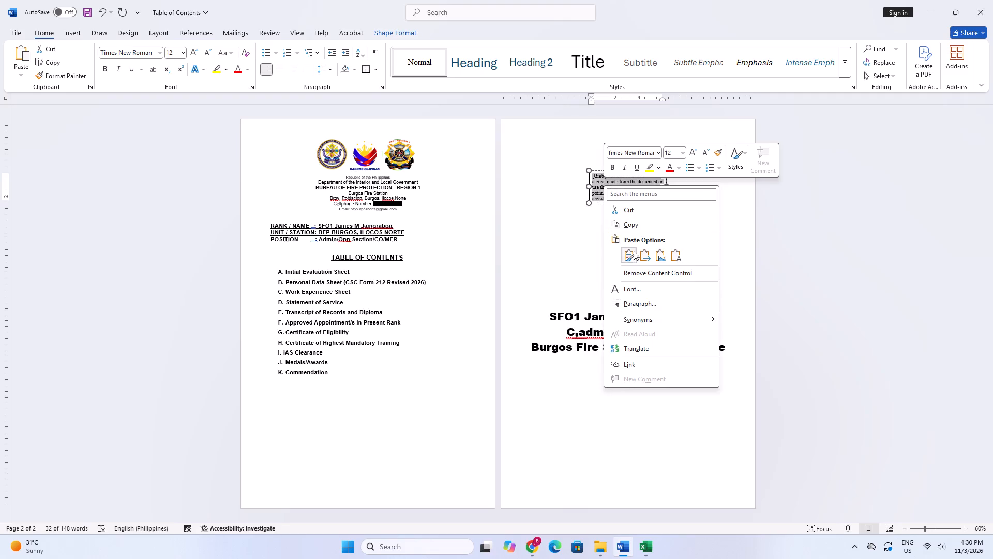
left_click(632, 256)
Widen the title text box on both sides until the title fits on three lines.
left_click_drag(669, 237, 681, 240)
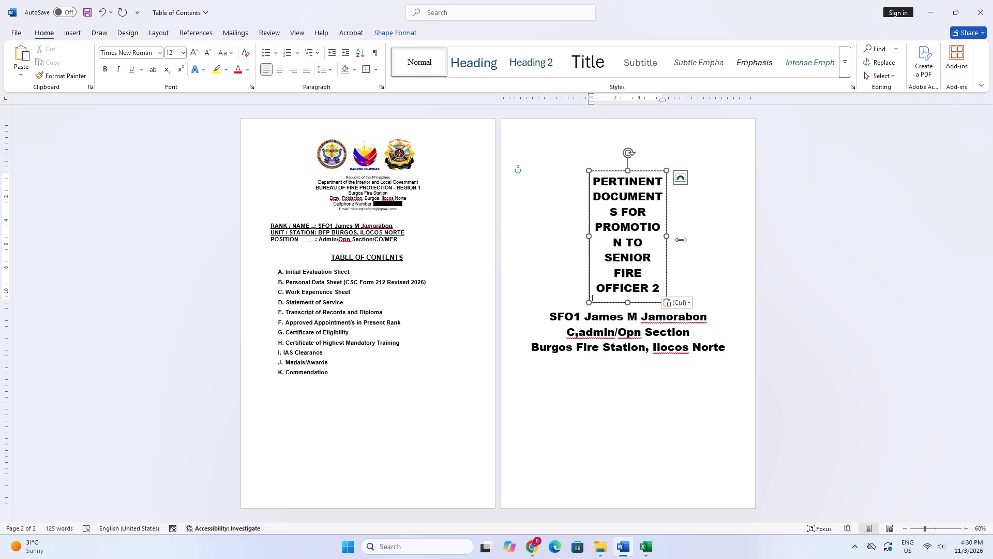
left_click_drag(681, 240, 739, 244)
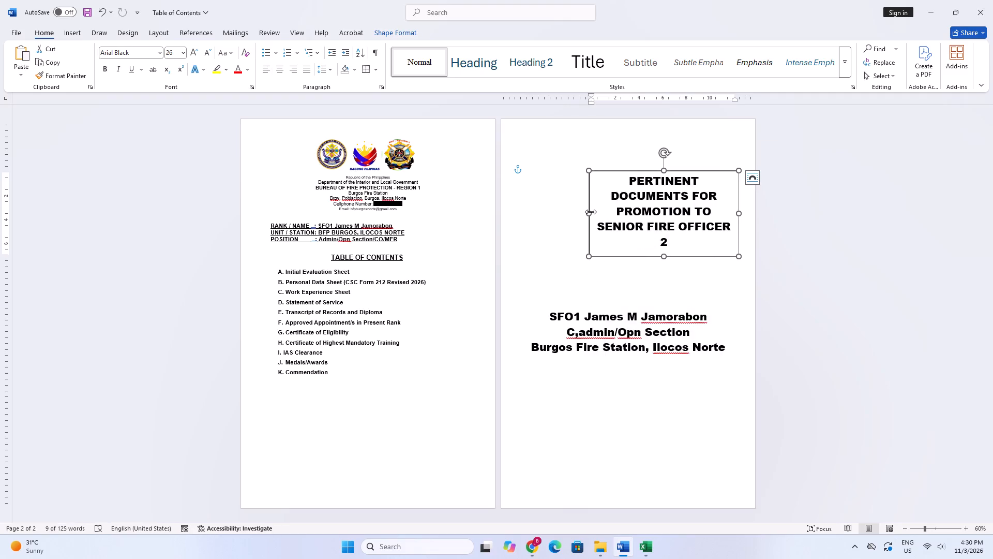
left_click_drag(589, 212, 530, 197)
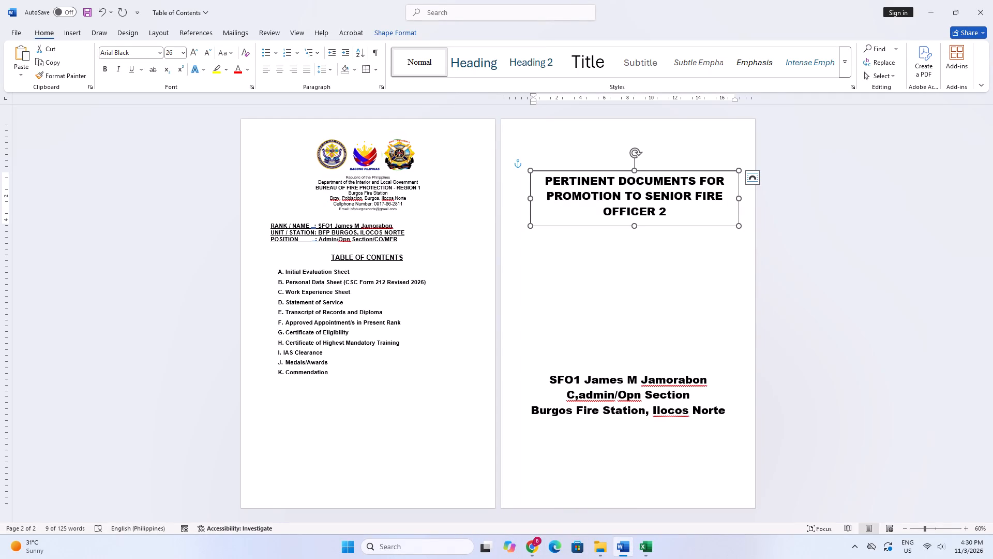
left_click(698, 179)
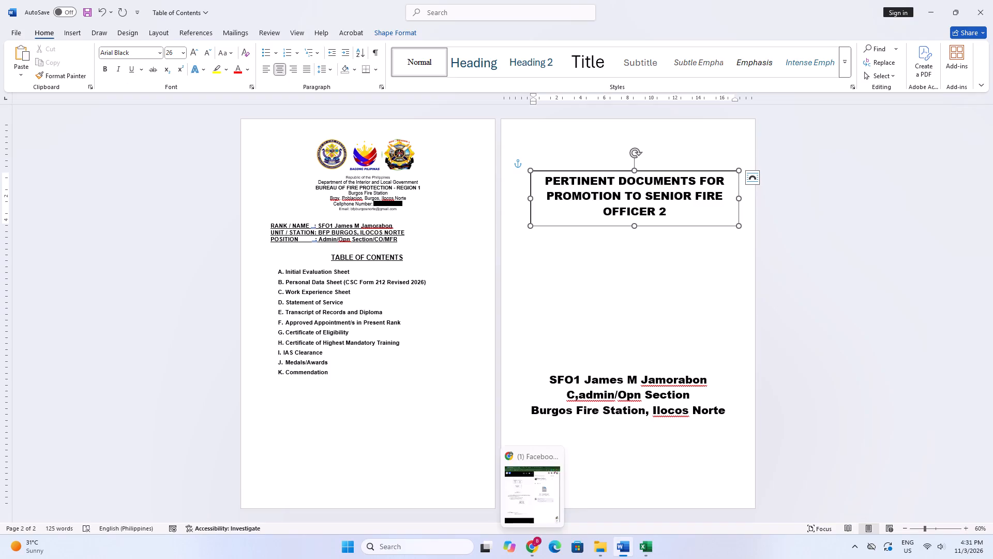
left_click(709, 278)
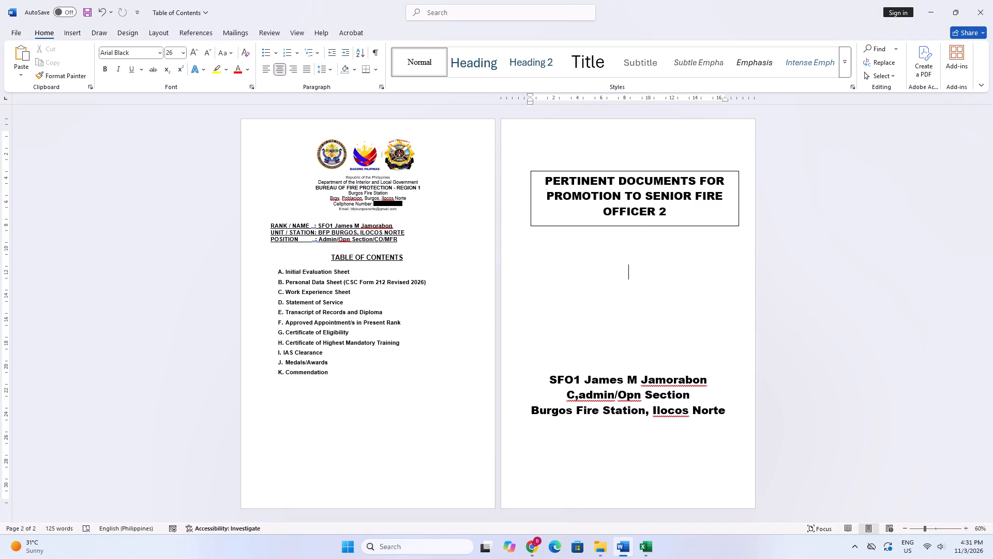
Add spaces before FOR in the boxed title to push it onto the second line.
left_click(697, 182)
key("space")
key("space")
key("space")
key("space")
key("space")
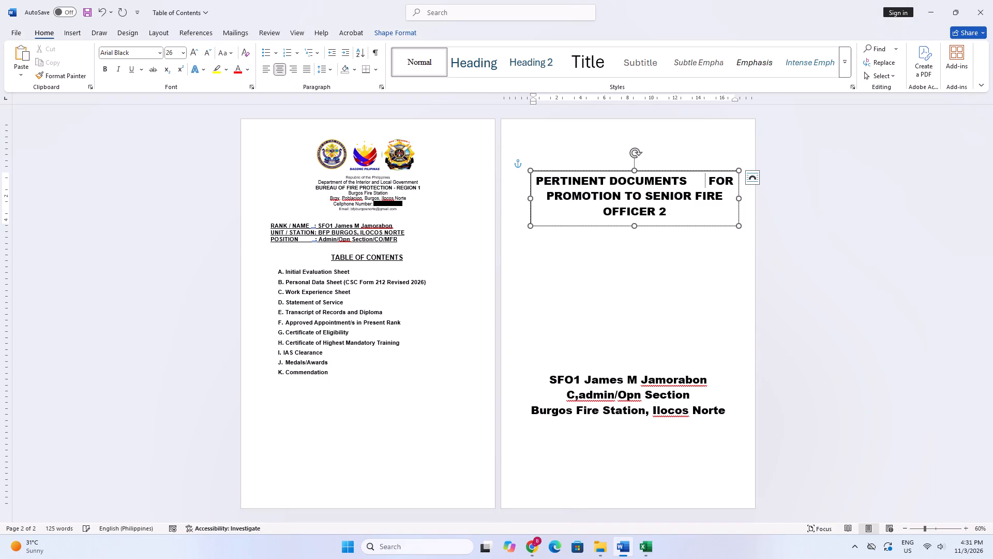
key("space")
key("space")
key("space")
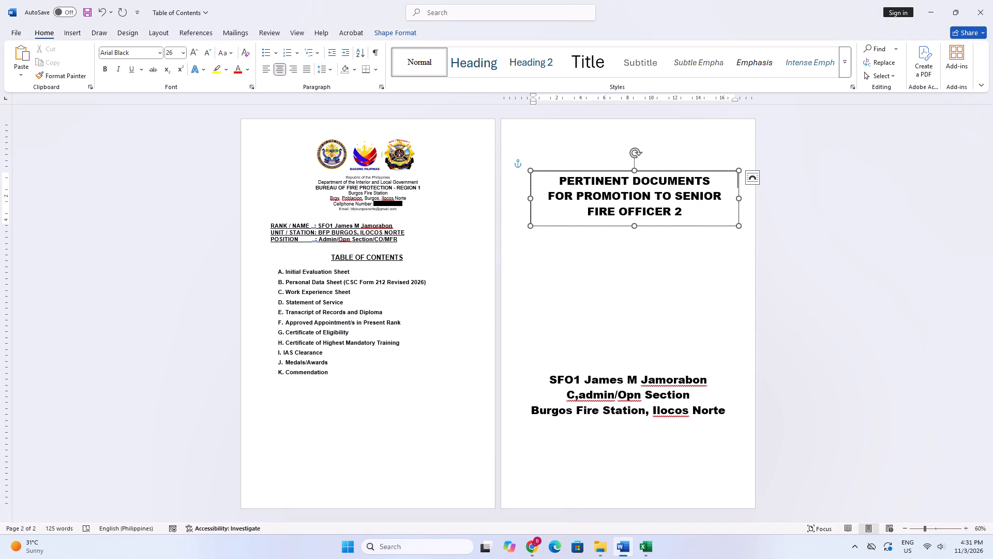
Add spaces before SENIOR in the boxed title so the third line reads SENIOR FIRE OFFICER 2.
left_click(674, 196)
key("space")
key("space")
key("space")
key("space")
key("space")
key("space")
key("space")
key("space")
key("space")
key("space")
key("space")
key("space")
key("space")
key("space")
key("space")
key("space")
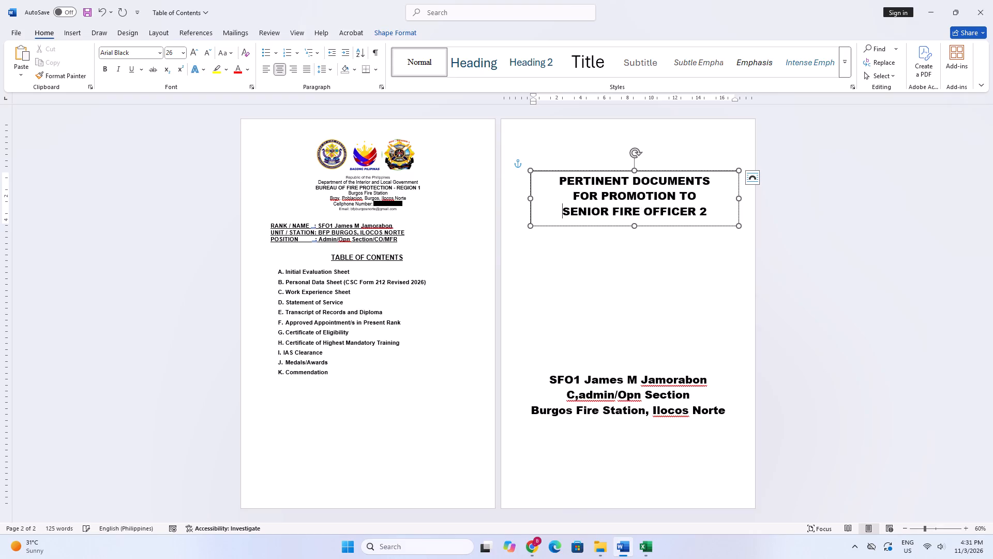
left_click(696, 278)
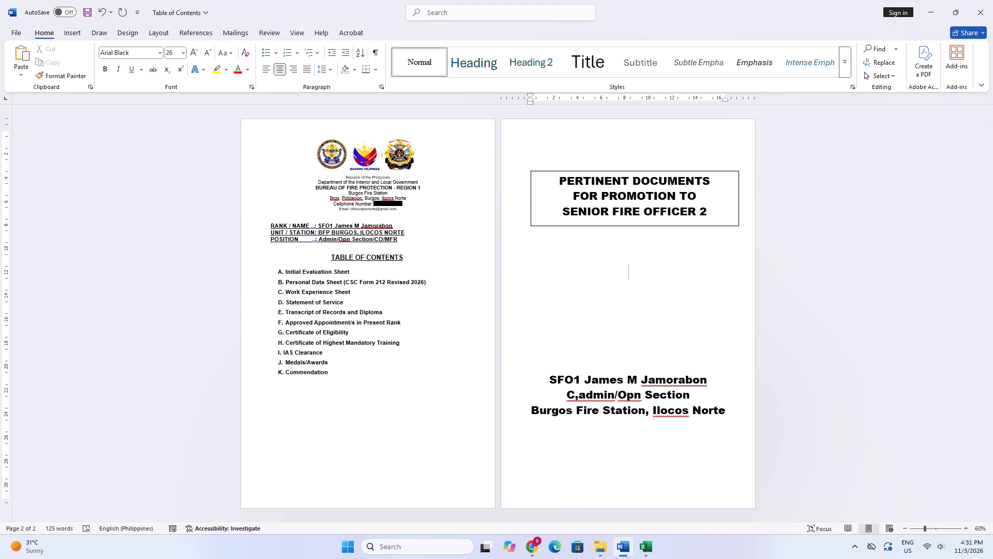
Insert a second Simple Text Box below the title and copy the name, designation and station lines into it.
right_click(630, 269)
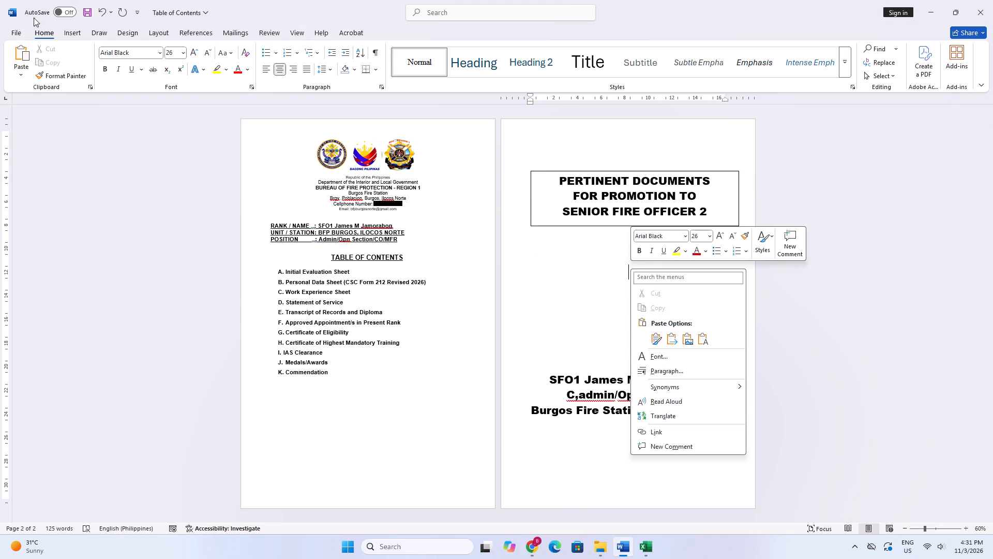
left_click(72, 32)
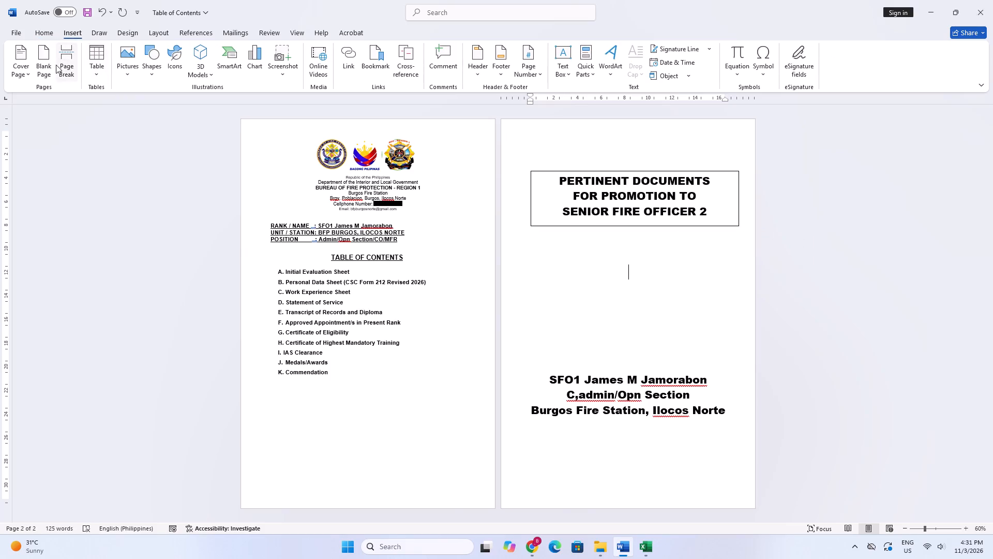
left_click(566, 52)
left_click(584, 157)
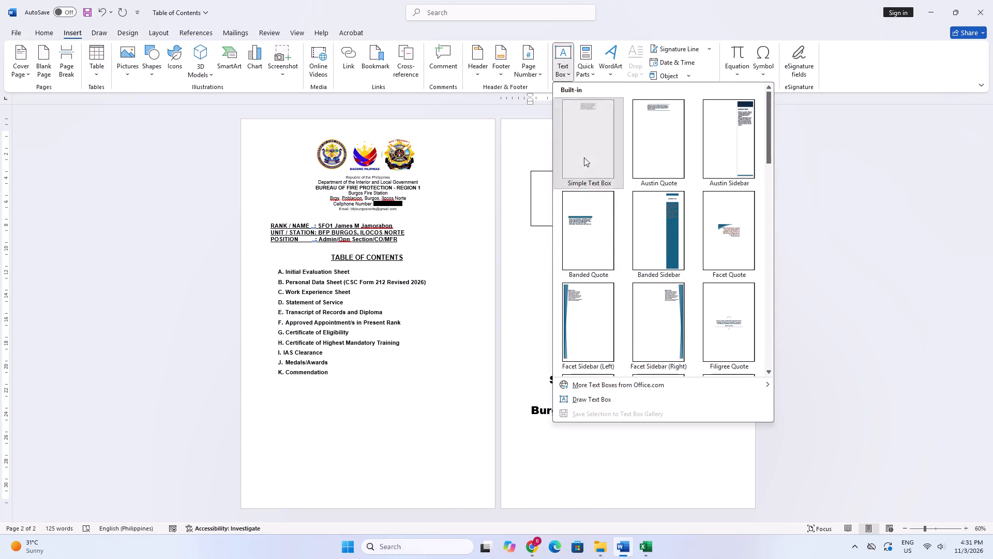
left_click_drag(543, 378, 546, 378)
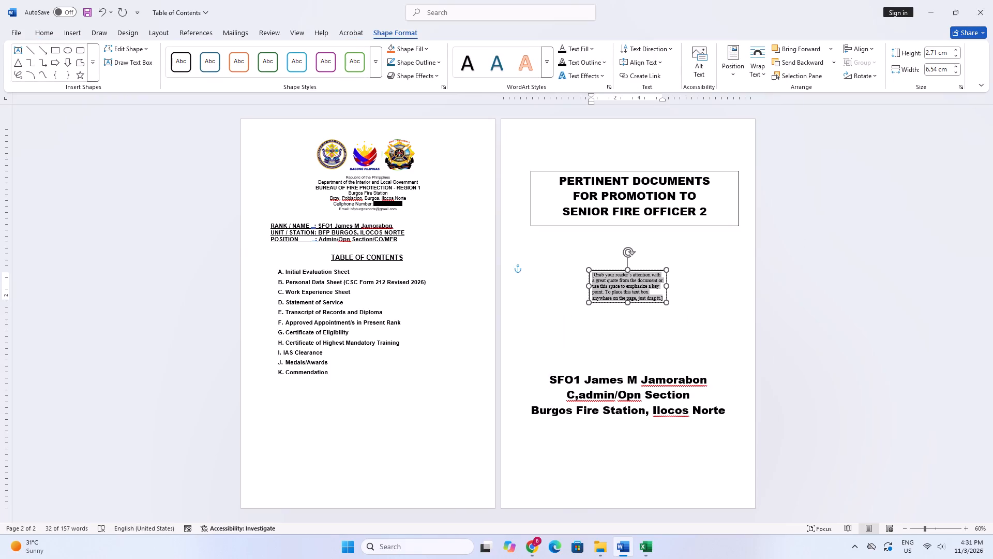
left_click_drag(546, 378, 721, 415)
right_click(639, 395)
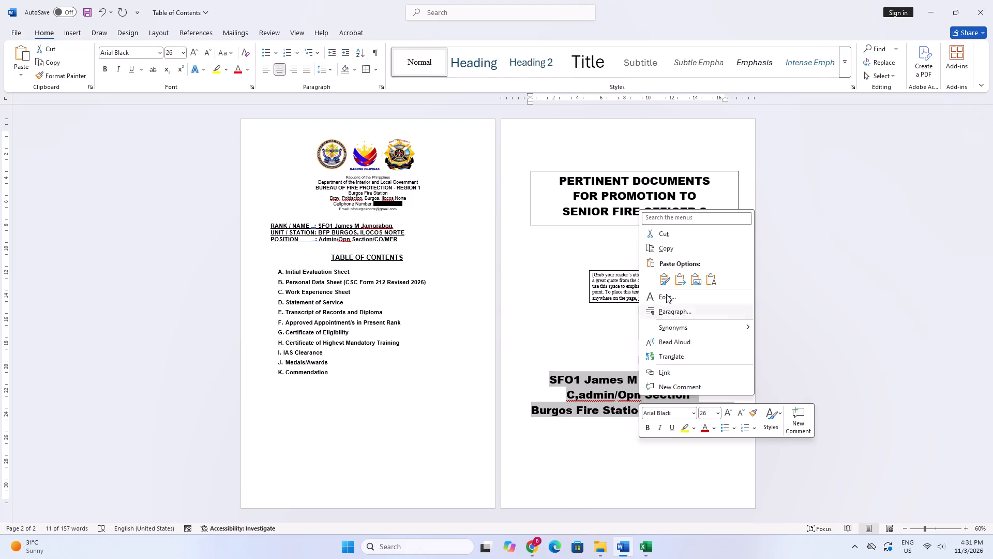
left_click(669, 246)
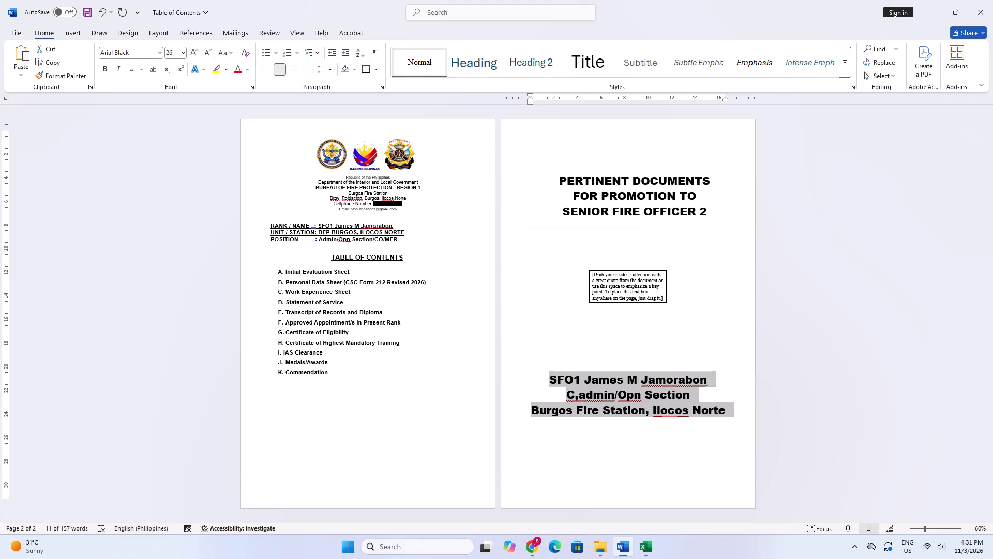
left_click_drag(592, 277, 649, 304)
right_click(614, 284)
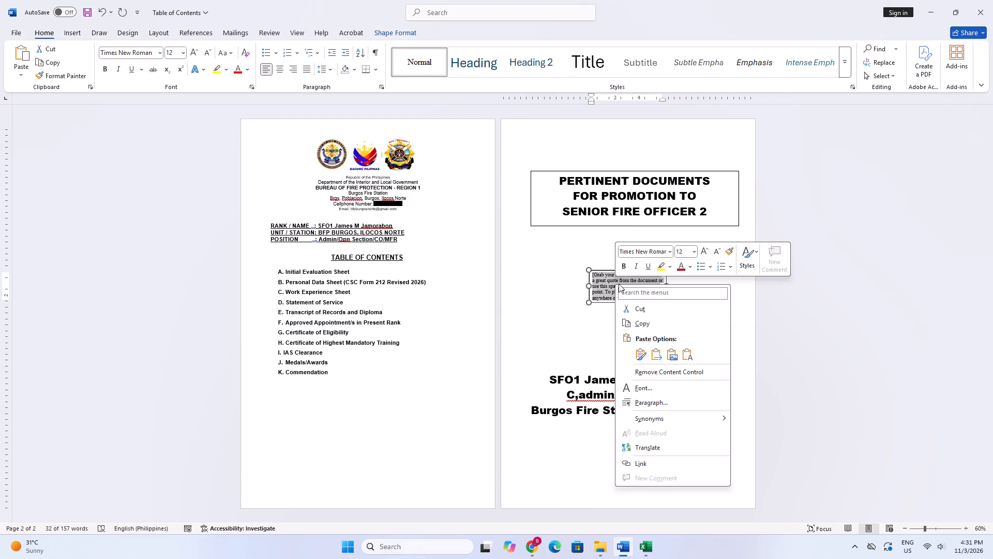
left_click(635, 356)
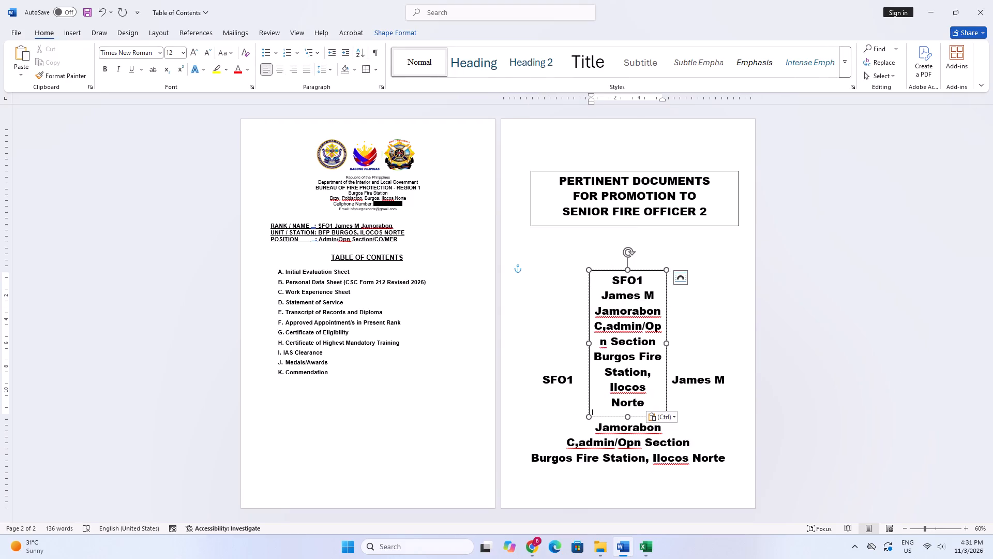
Delete the original name, designation and station lines outside the text box.
left_click(569, 381)
left_click_drag(541, 376, 679, 484)
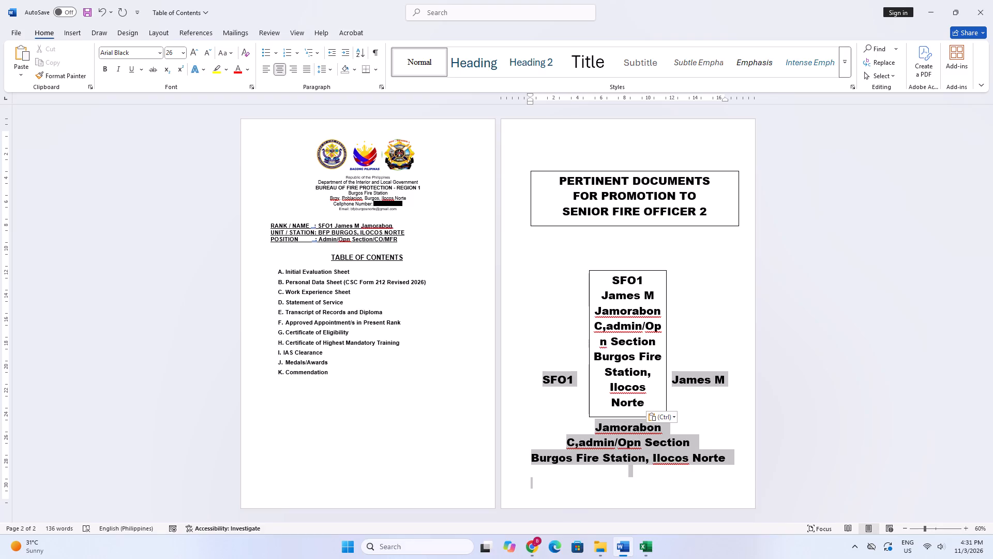
left_click_drag(679, 484, 690, 485)
key("Delete")
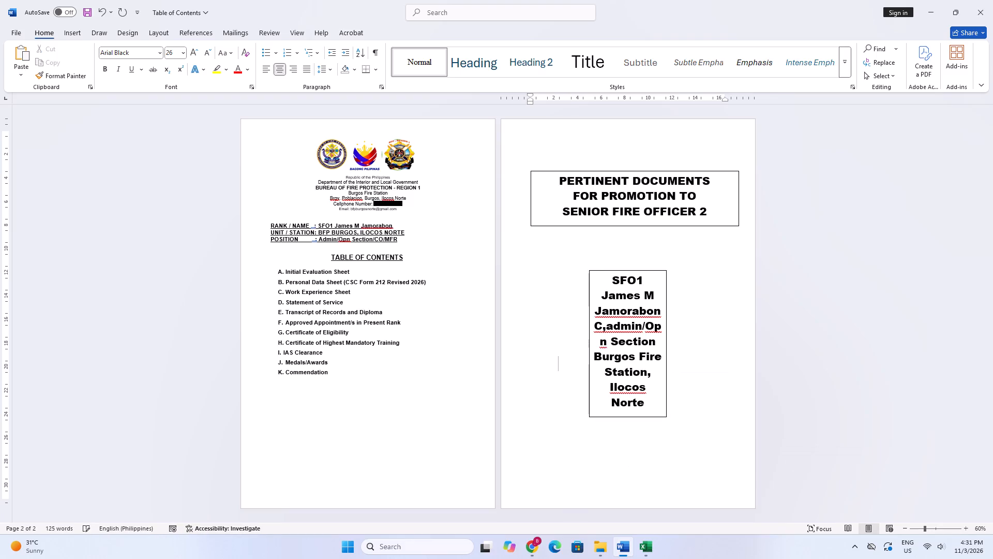
Widen the name text box on both sides so the name, designation and station each fit on one line.
left_click(653, 341)
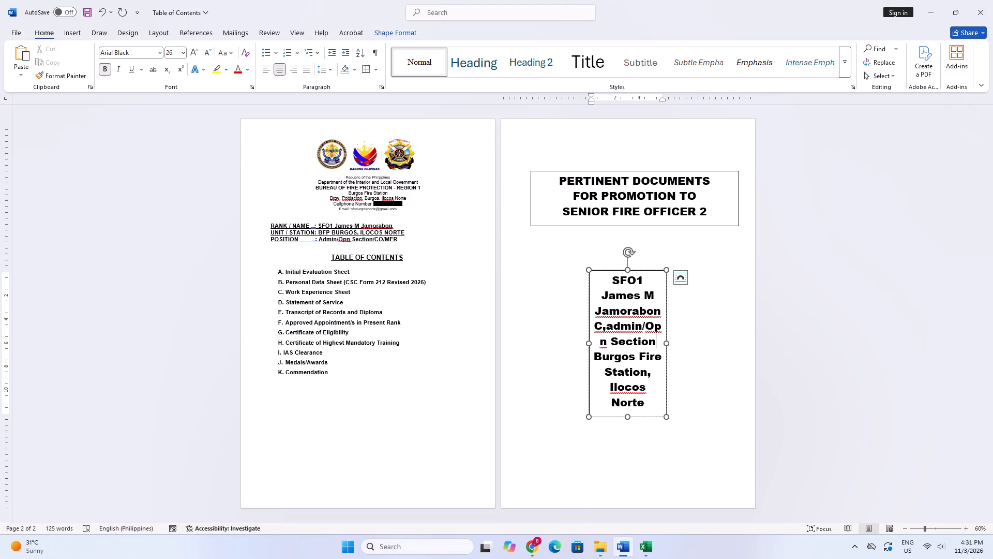
left_click_drag(664, 343, 751, 350)
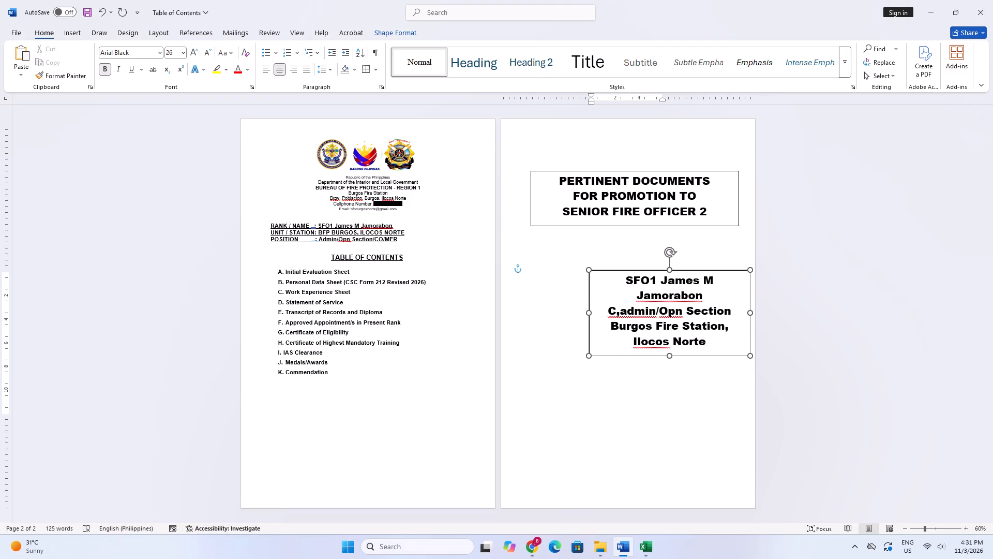
left_click_drag(751, 350, 747, 348)
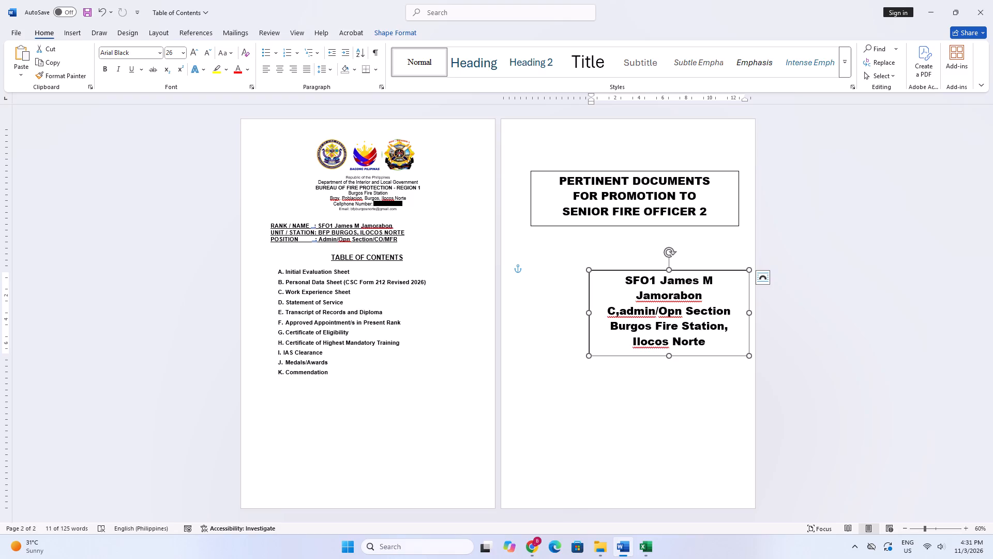
left_click_drag(587, 314, 524, 312)
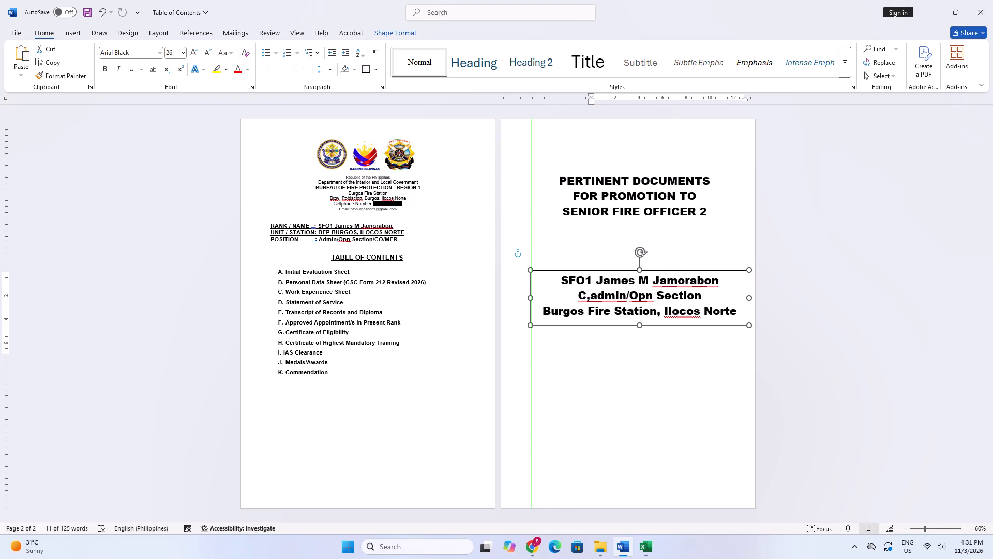
left_click_drag(524, 312, 523, 313)
Move the name text box to the lower part of the cover page, centred horizontally on the page.
left_click_drag(606, 270, 593, 381)
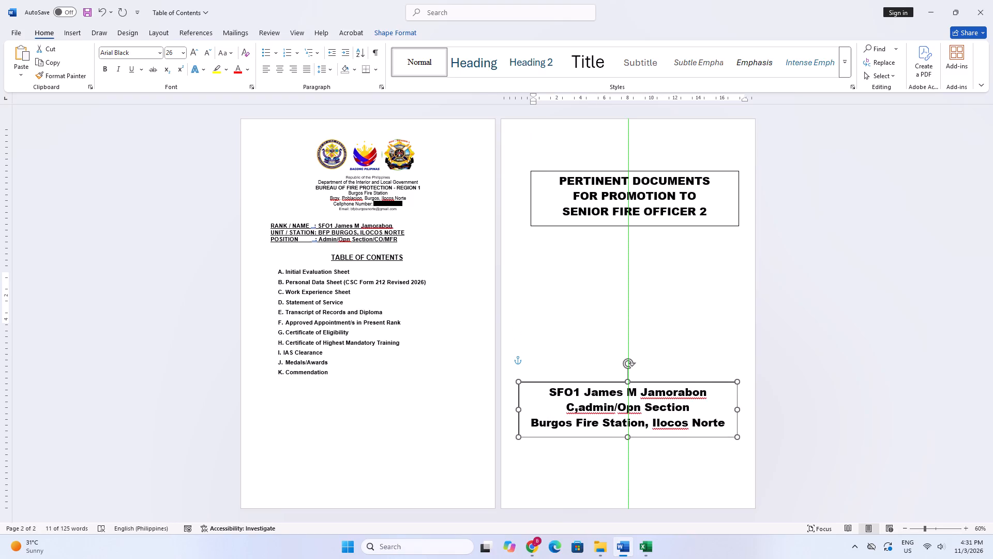
Lower the name text box slightly on the cover page, keeping it centred horizontally.
left_click_drag(593, 381, 592, 390)
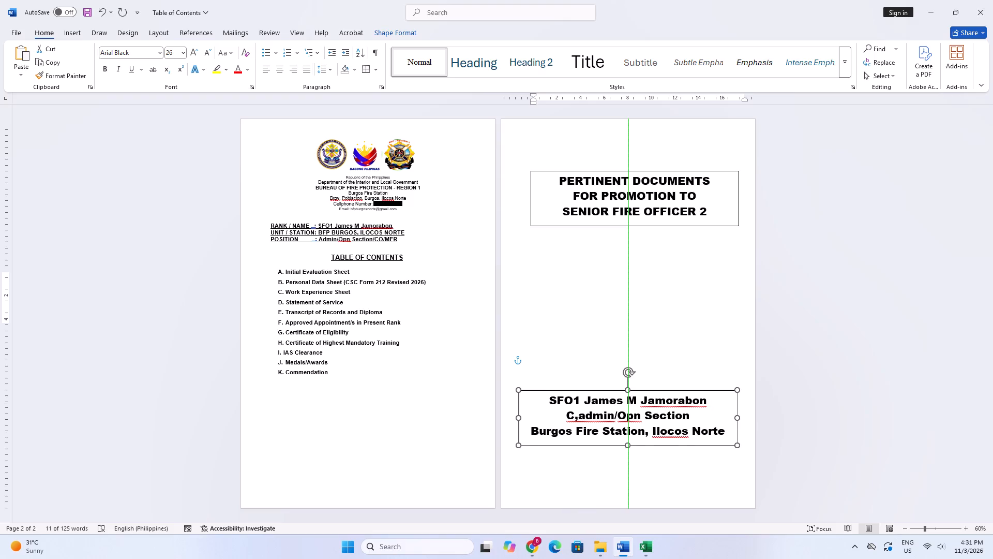
left_click_drag(592, 390, 591, 389)
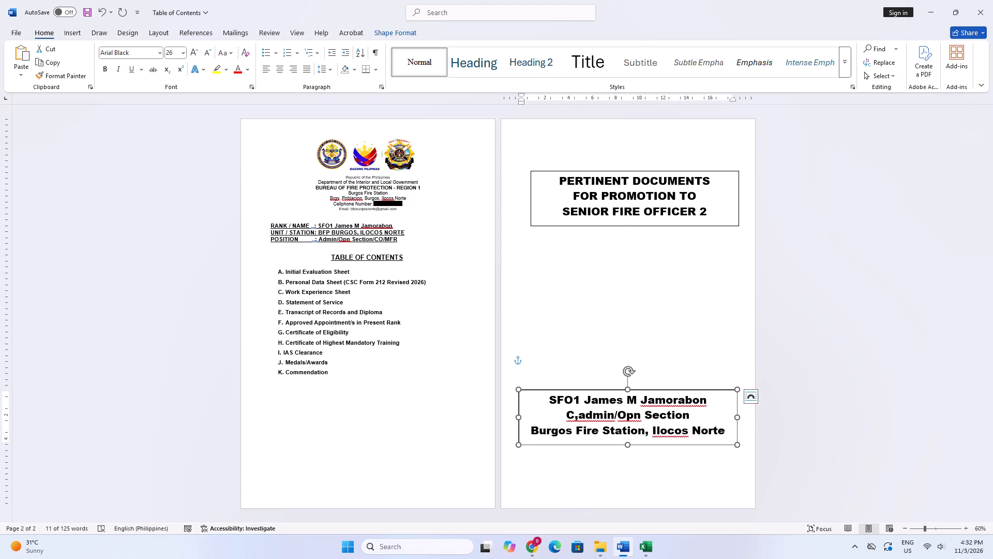
Append "/CO" to the designation line in the name text box after "Section".
left_click(695, 417)
key("slash")
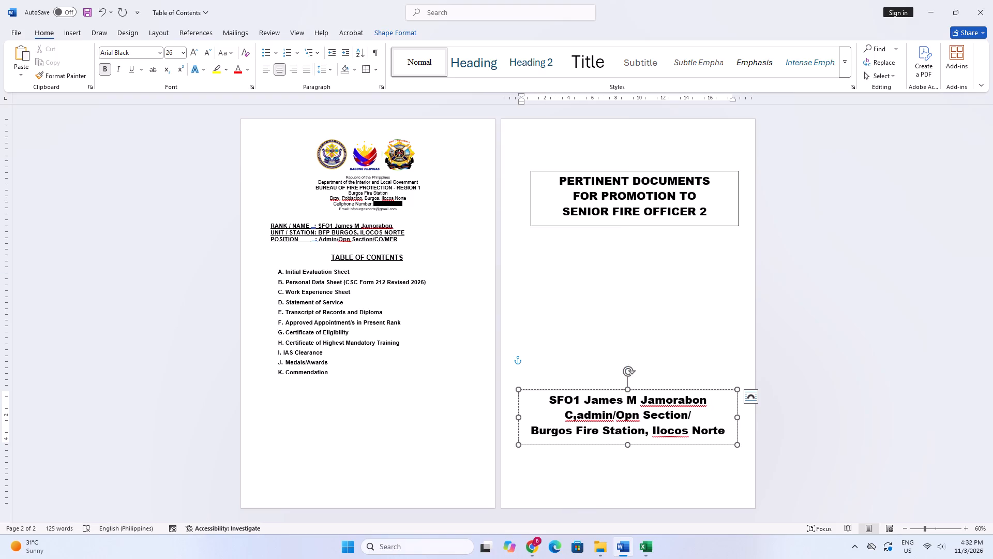
type("co")
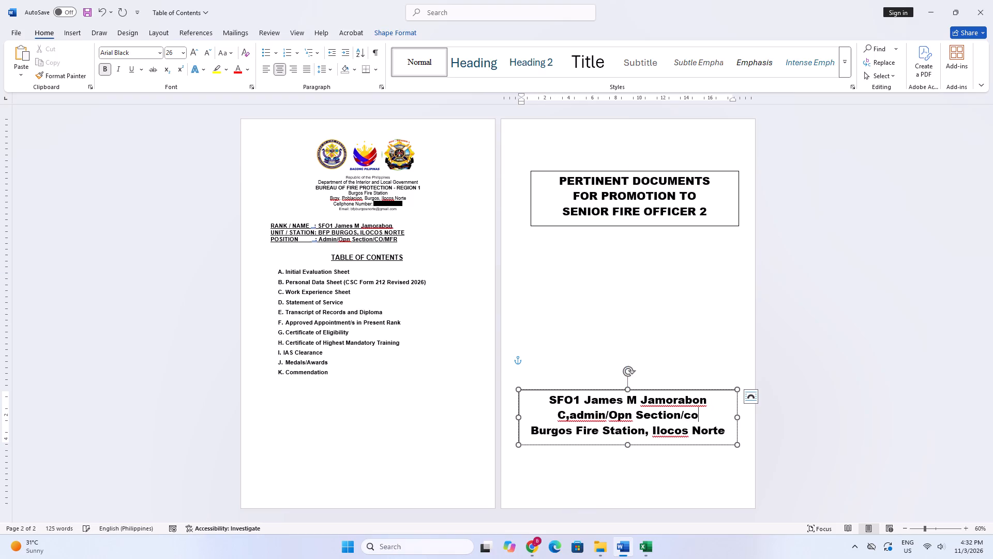
key("BackSpace")
key("BackSpace")
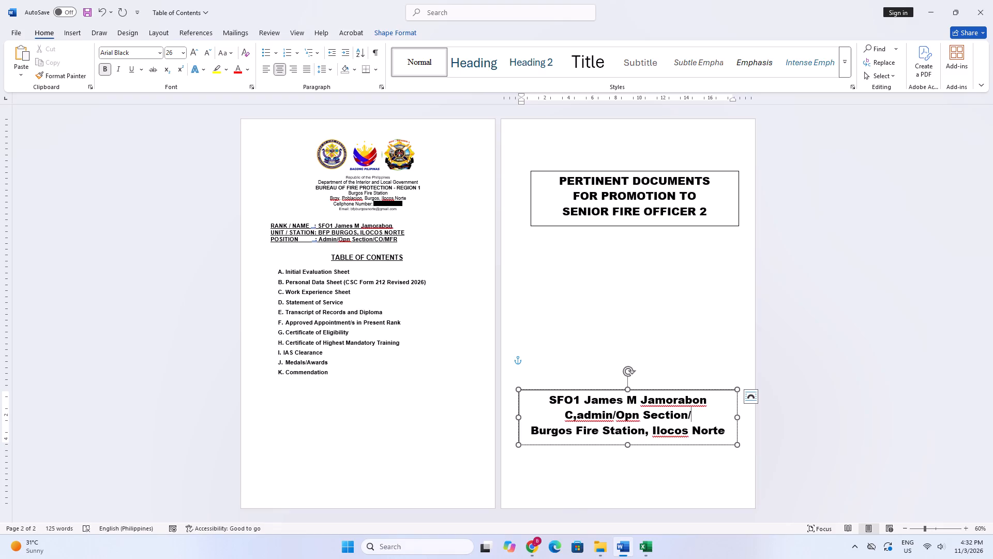
type("CO")
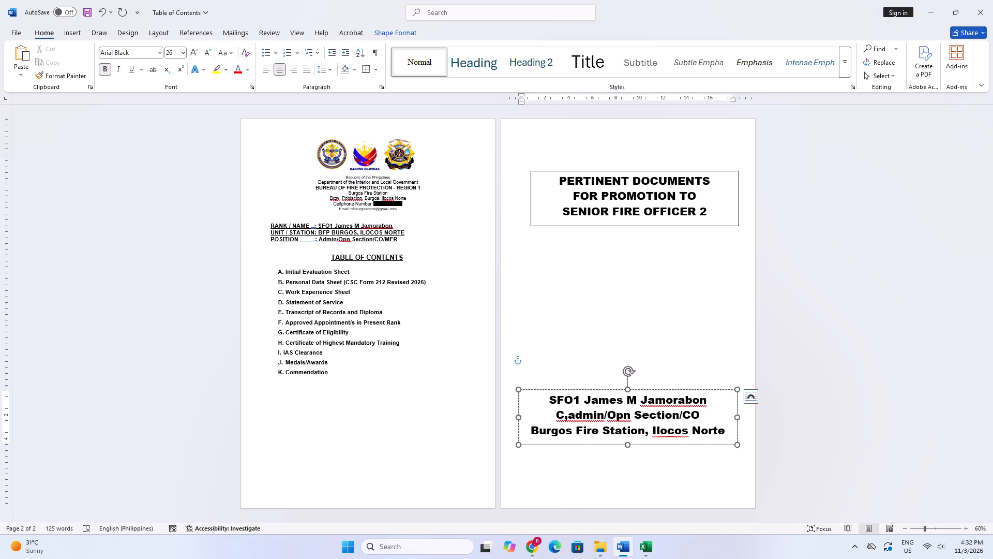
Centre the "PERTINENT DOCUMENTS FOR PROMOTION TO SENIOR FIRE OFFICER 2" text box horizontally on the cover page.
left_click(662, 224)
left_click_drag(644, 169, 638, 170)
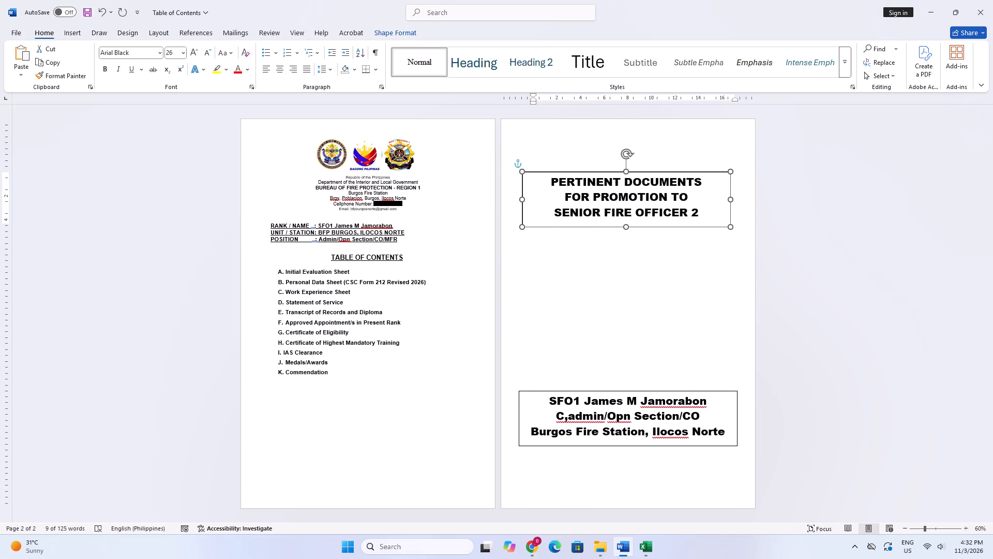
left_click_drag(638, 170, 639, 170)
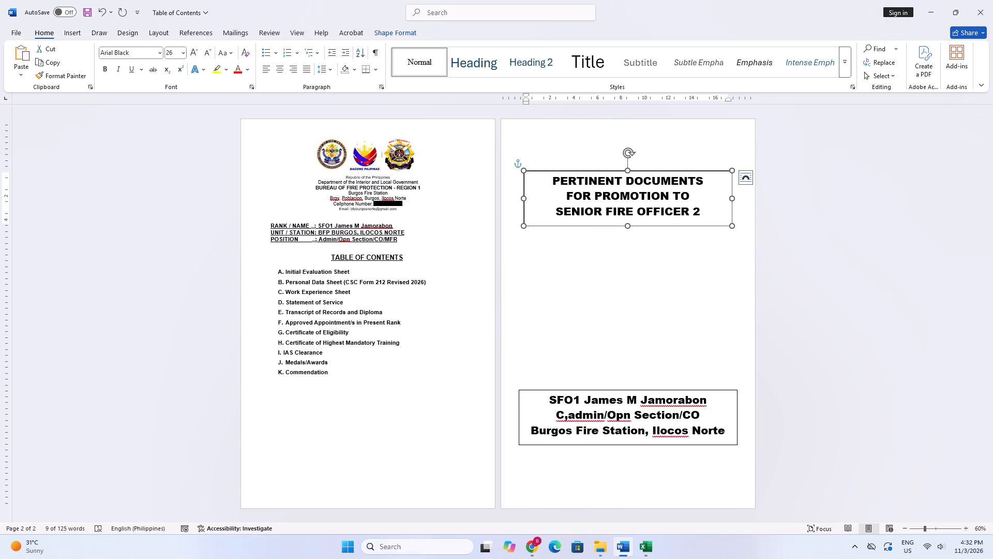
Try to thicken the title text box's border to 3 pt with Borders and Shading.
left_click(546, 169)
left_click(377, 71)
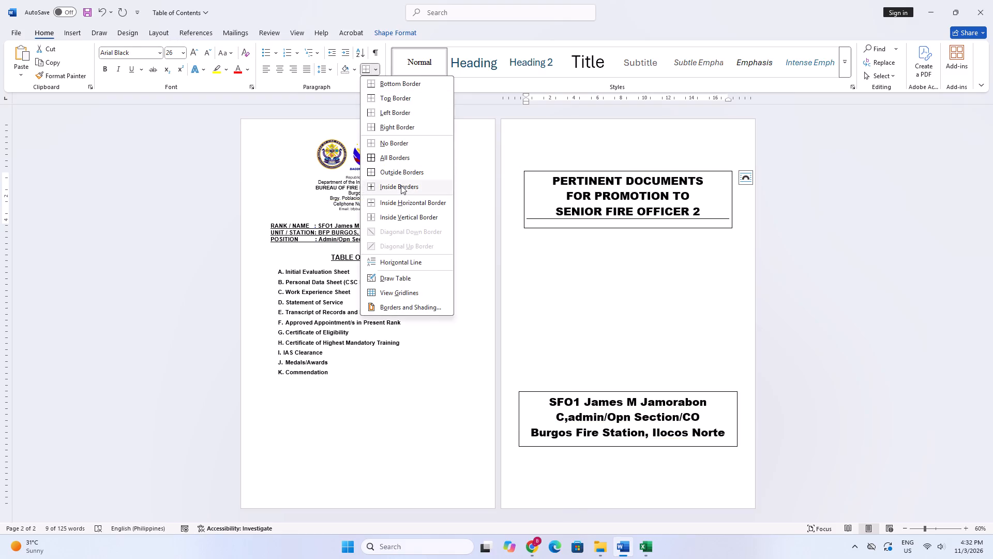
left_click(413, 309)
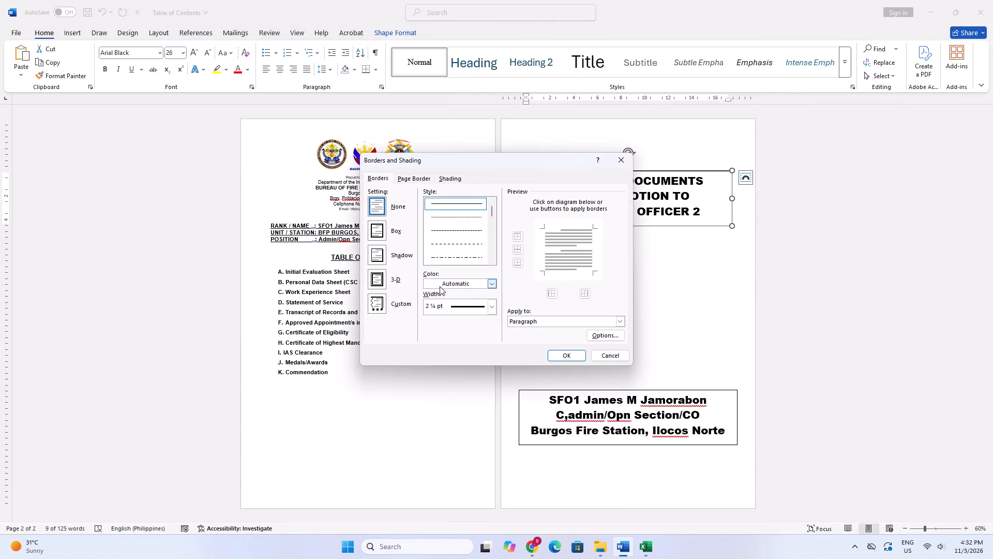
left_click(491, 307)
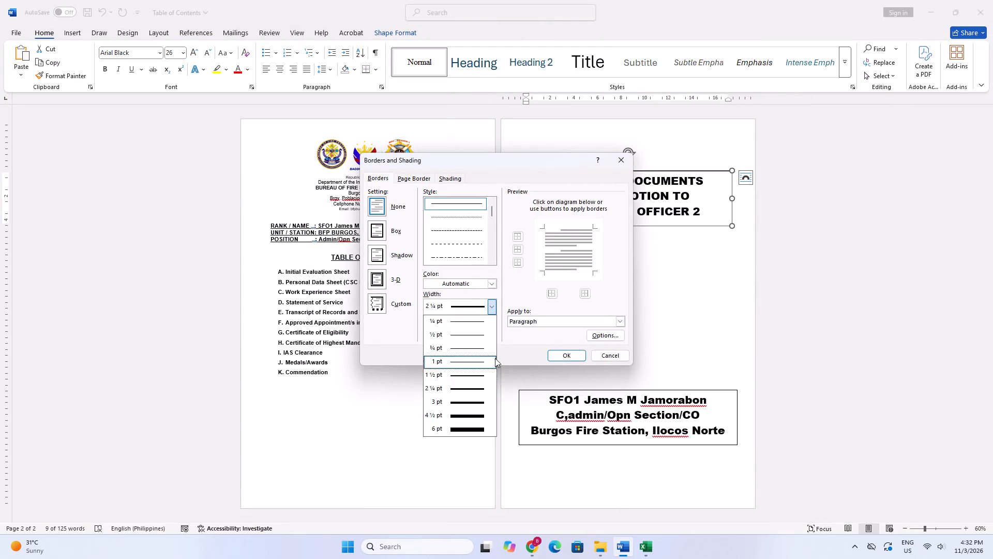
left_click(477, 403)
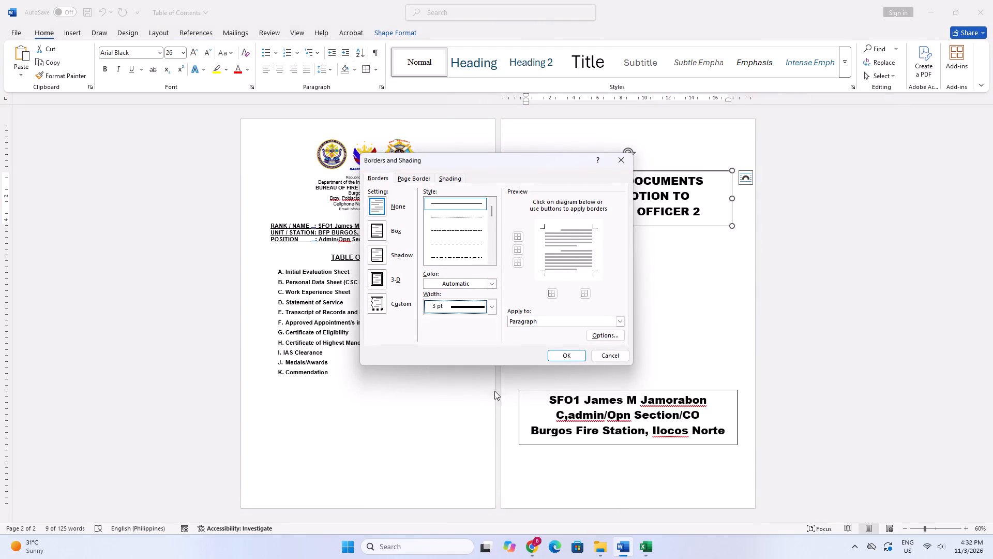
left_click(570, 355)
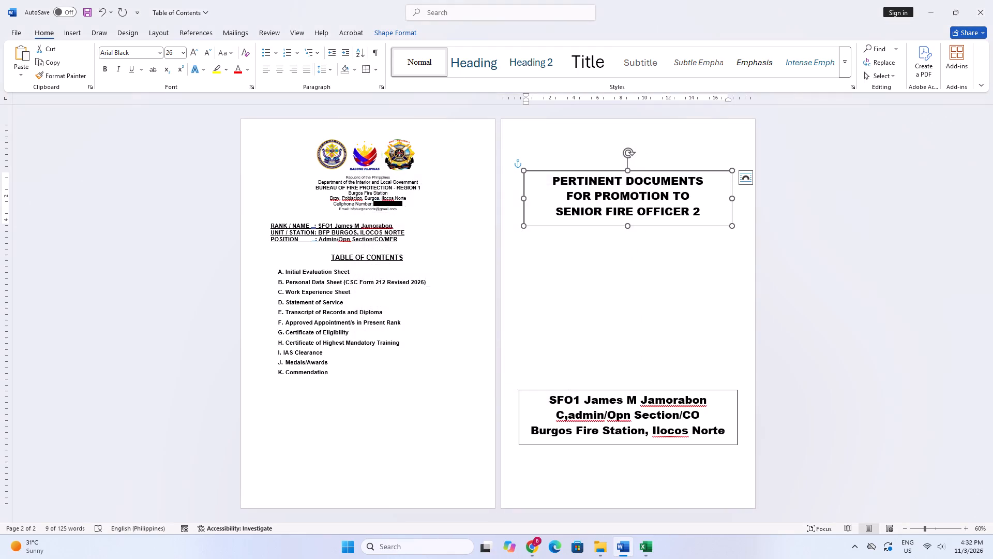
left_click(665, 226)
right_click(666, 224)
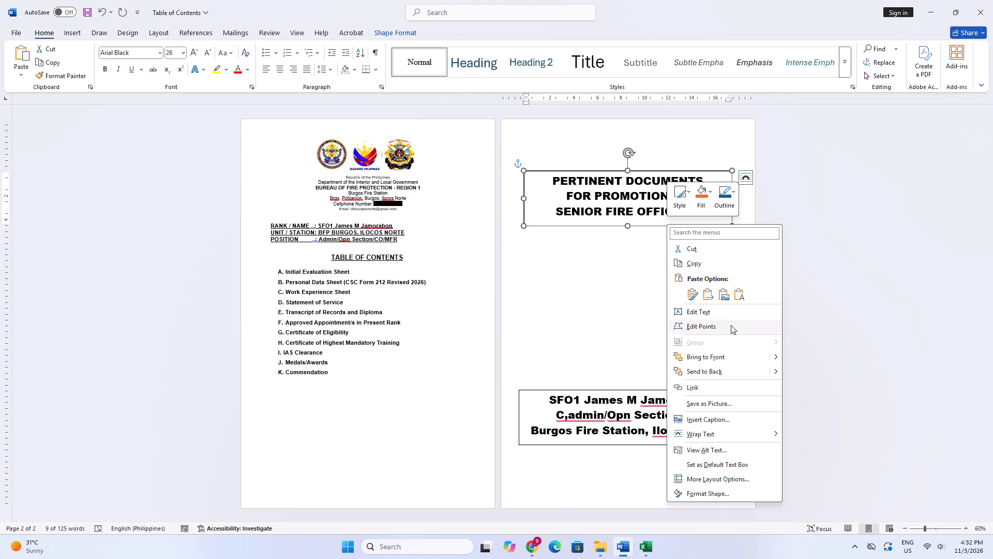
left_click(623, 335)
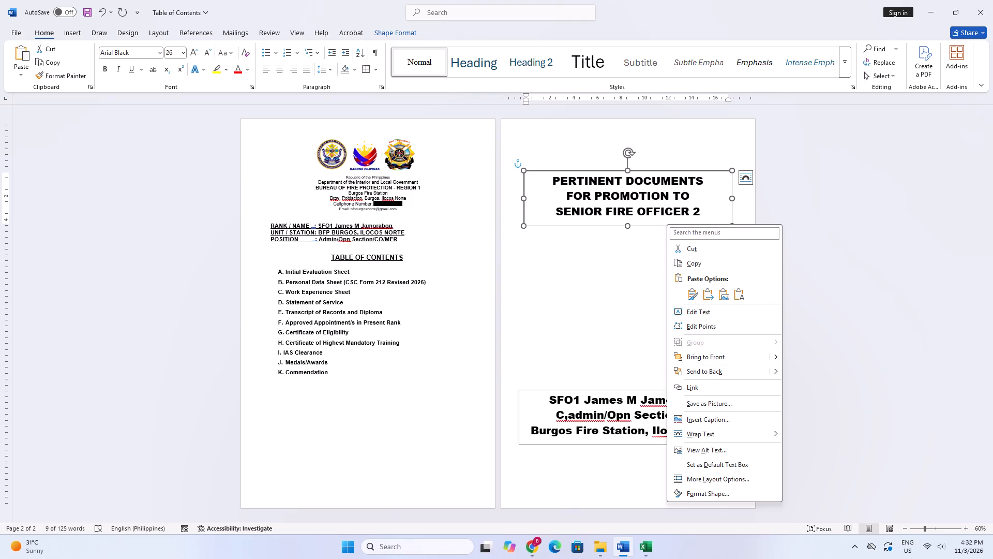
Print one copy of the whole document on the EPSON L5290 Series printer.
left_click(23, 32)
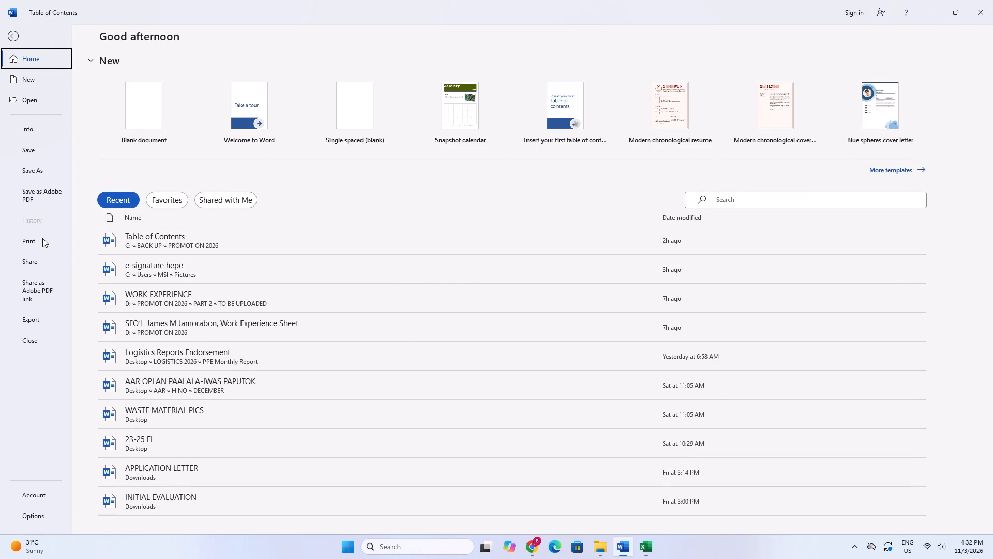
left_click(42, 238)
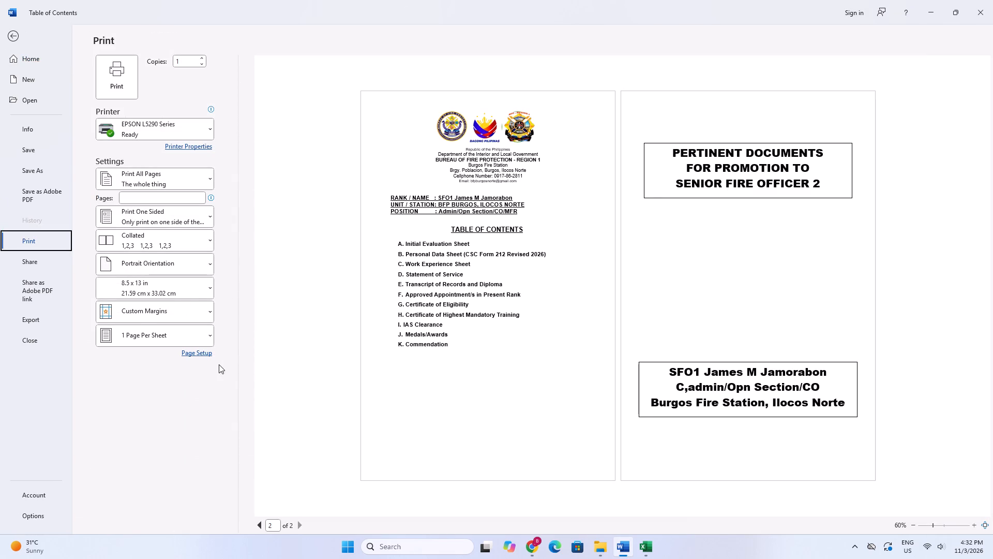
left_click(128, 78)
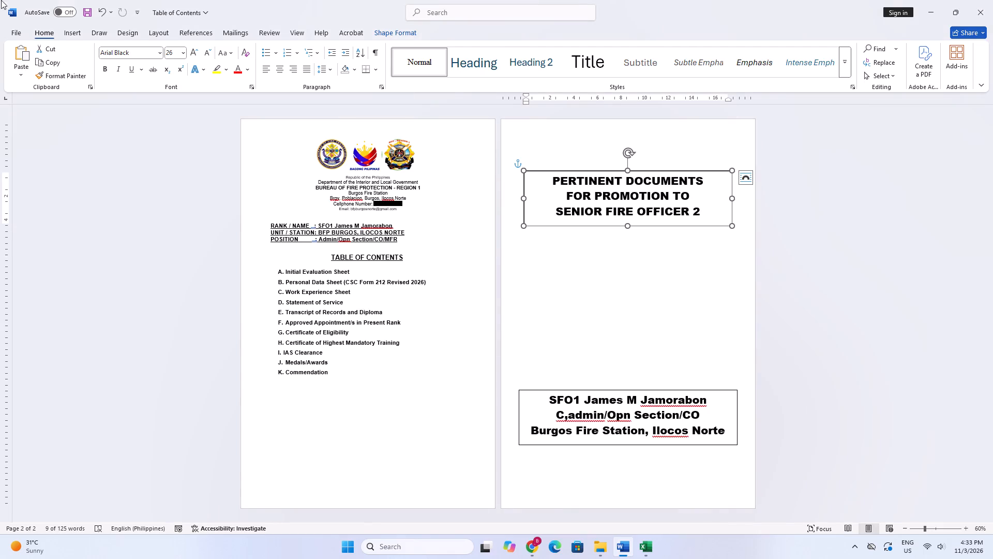
Open the Save As options for the Table of Contents document.
left_click(17, 27)
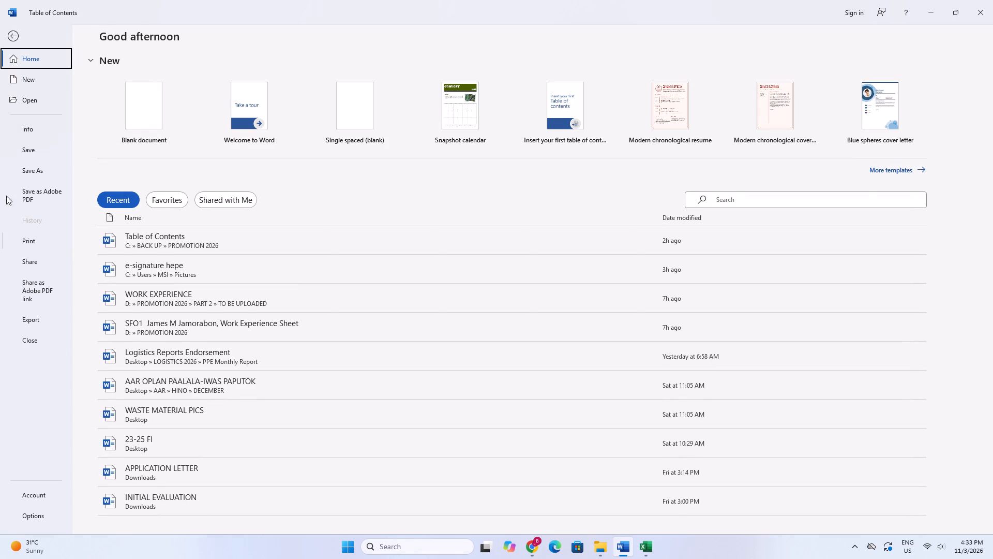
left_click(34, 172)
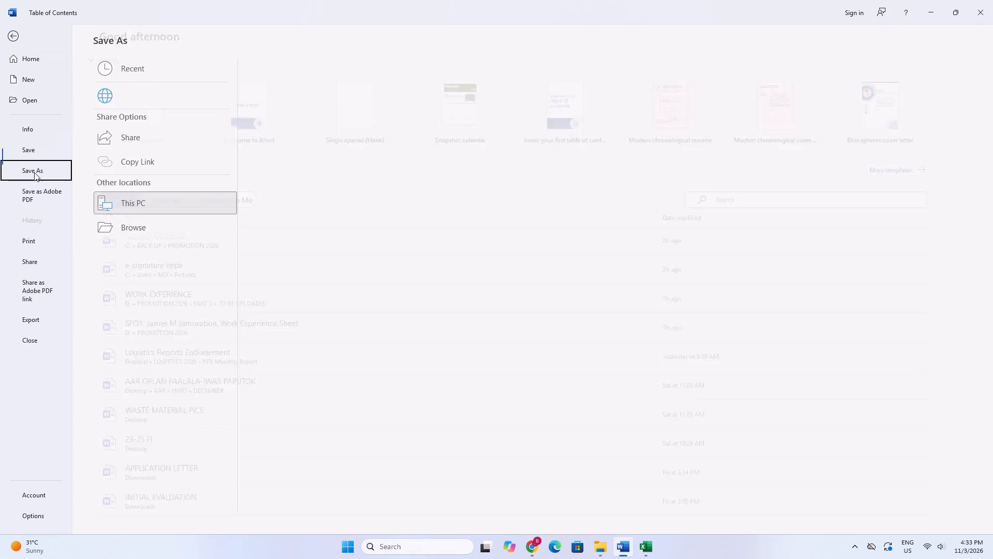
left_click(154, 254)
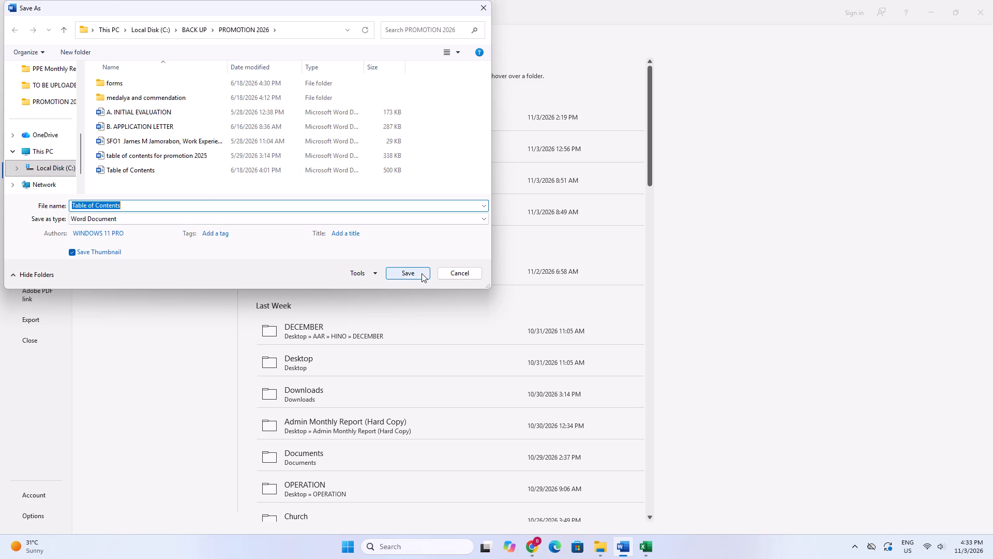
Save the document as a Word copy named "Table of Contents LATEST" in the PROMOTION 2026 folder.
left_click(190, 205)
left_click(190, 205)
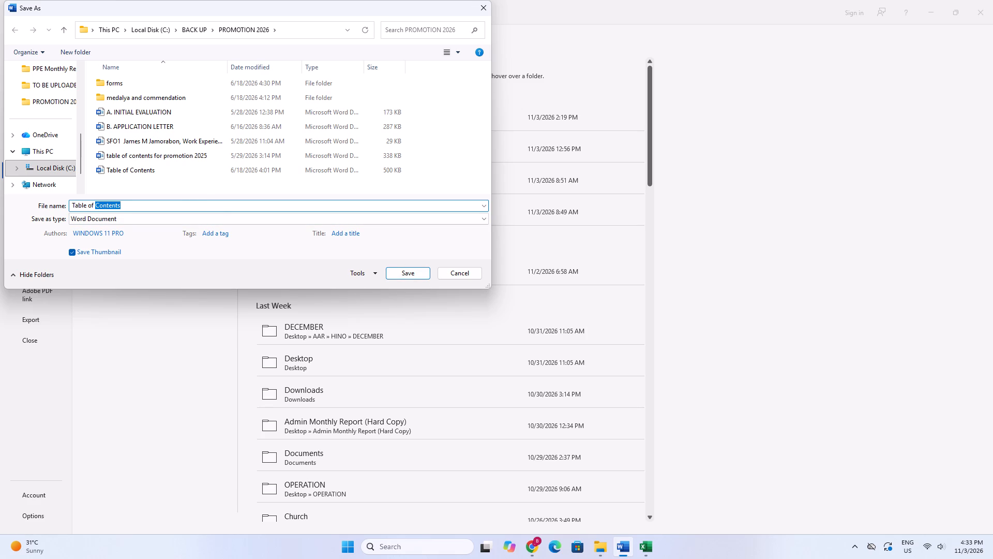
left_click(194, 209)
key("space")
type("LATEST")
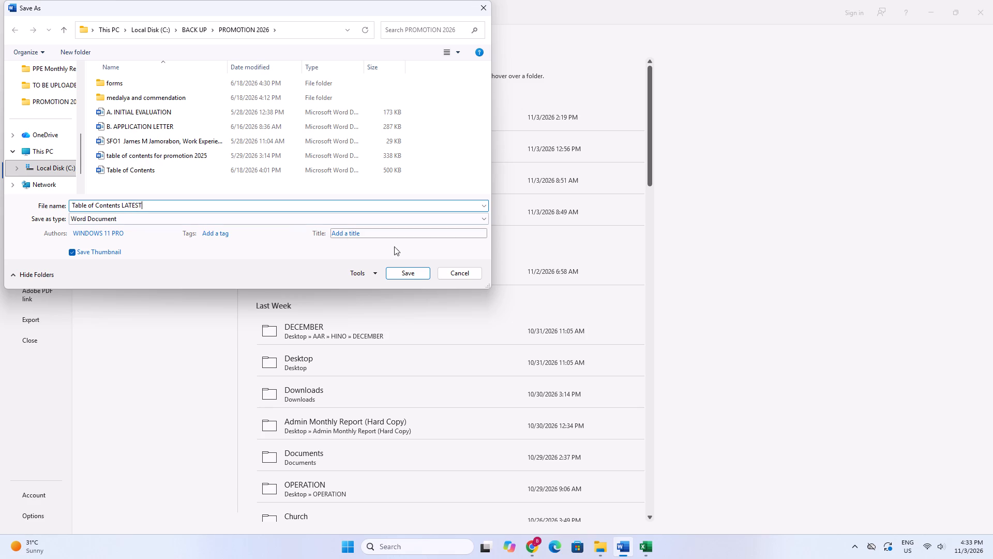
left_click(411, 273)
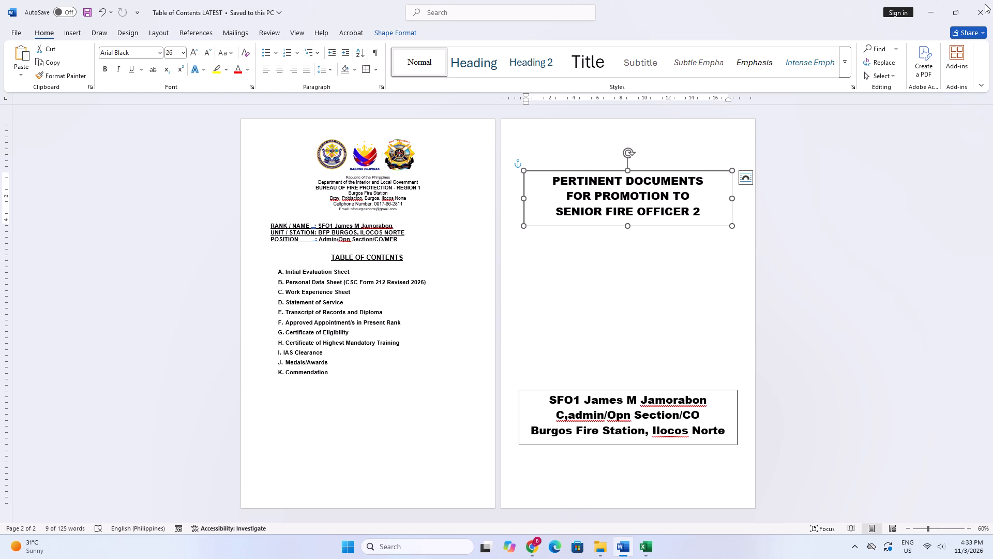
Close the saved table of contents document and the browser window showing the promotion memorandum.
left_click(985, 4)
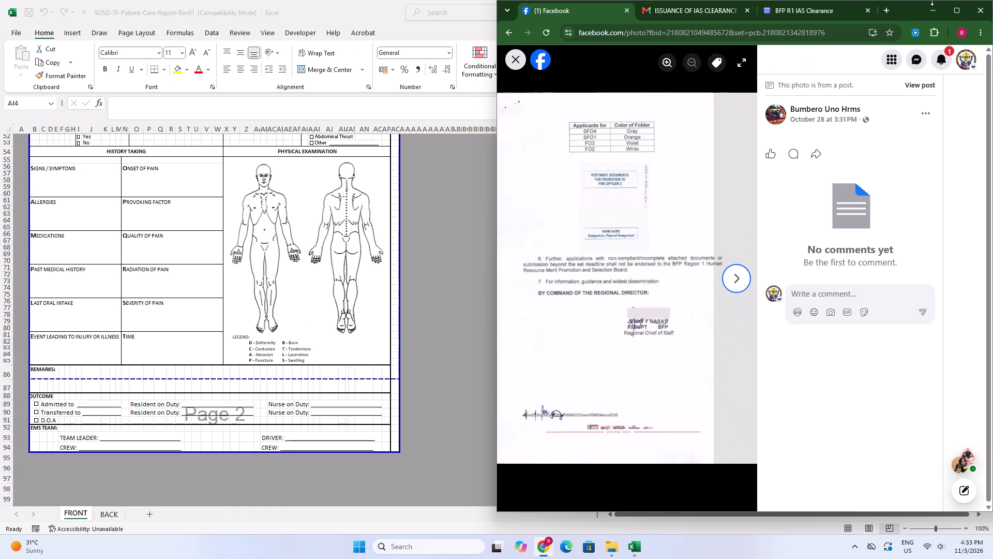
left_click(986, 10)
In the Excel patient care report's FRONT sheet, move the page break from within Remarks down to just above the Outcome section.
scroll(976, 15, "down", 1)
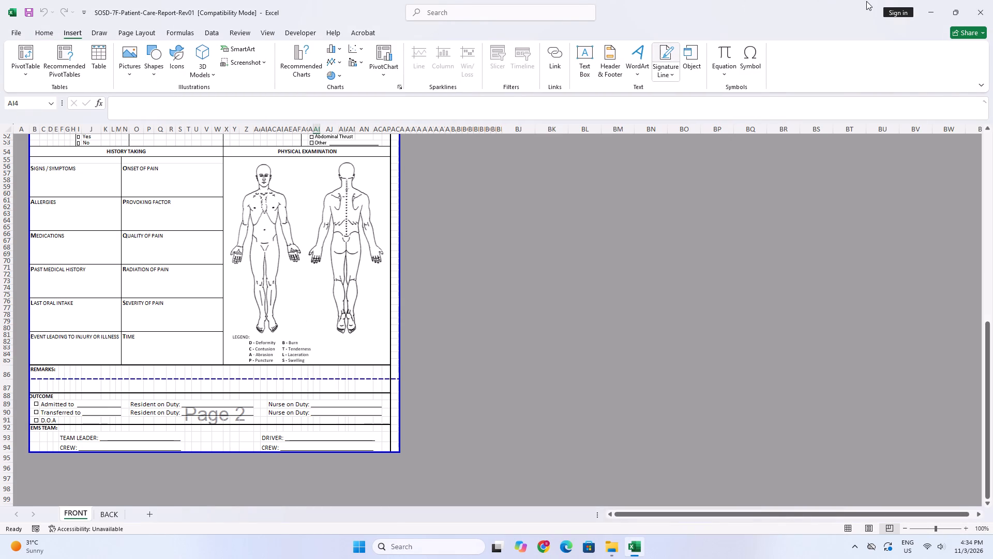
left_click(387, 380)
left_click_drag(390, 379, 391, 402)
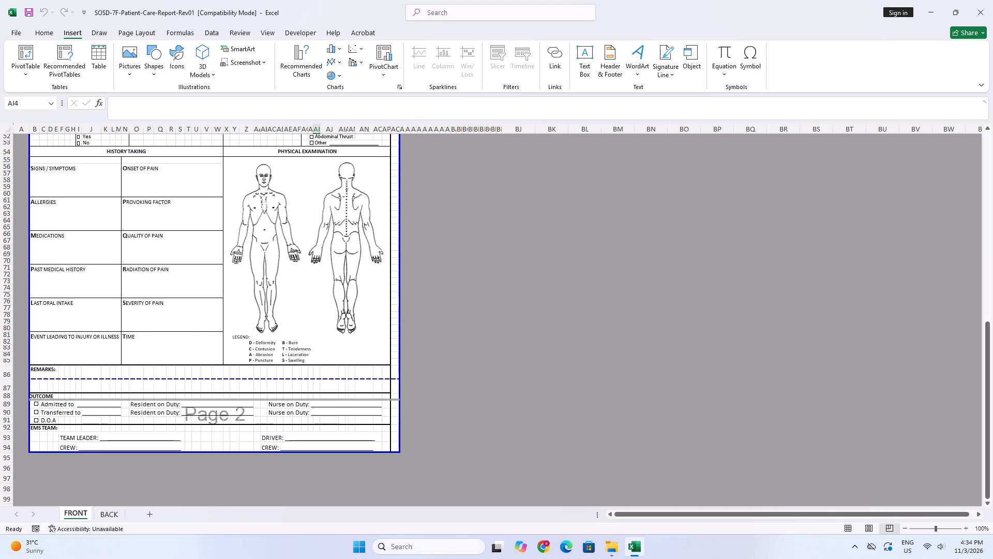
left_click_drag(391, 402, 418, 393)
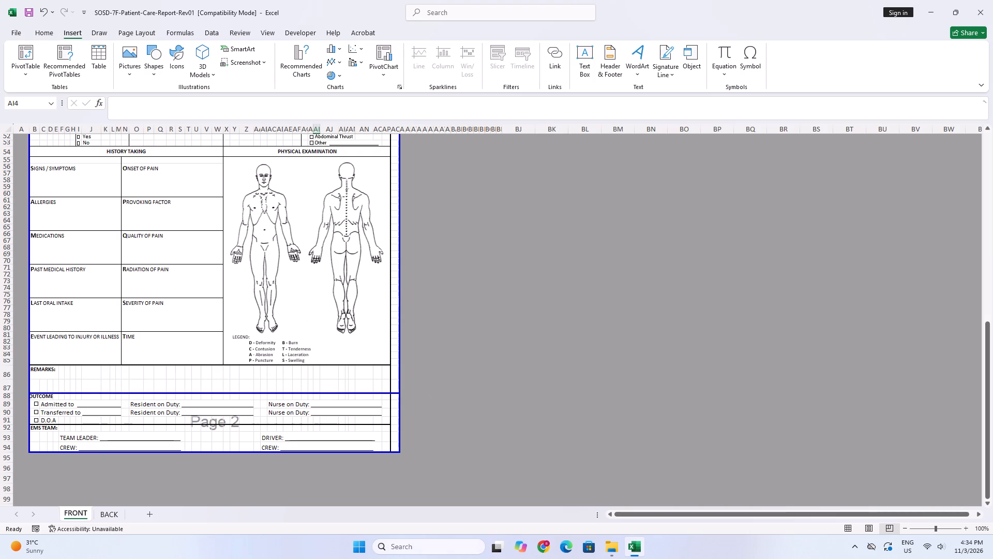
In the Excel patient care report, move the FRONT sheet's page break down to the form's end at row 94.
left_click_drag(337, 394, 343, 436)
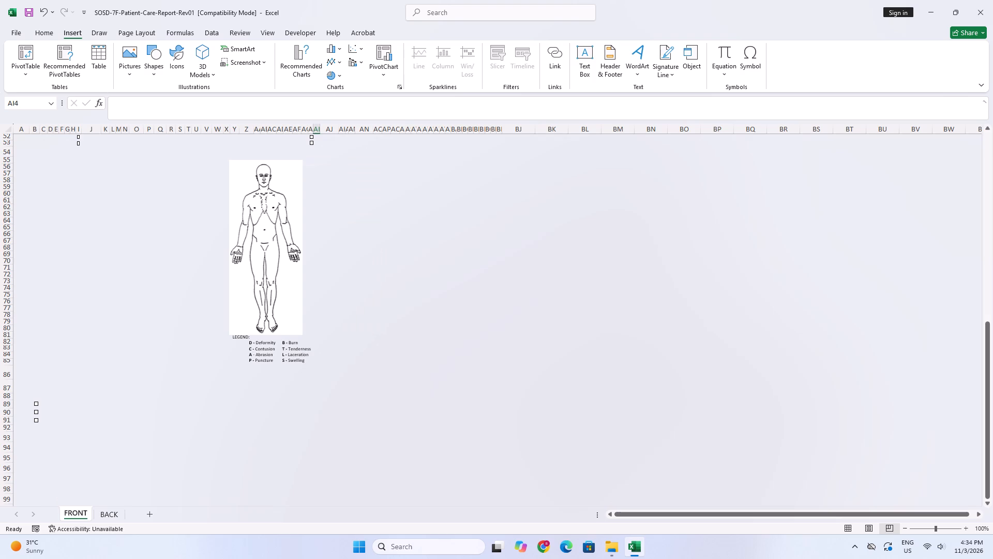
scroll(315, 373, "down", 4)
left_click_drag(272, 347, 282, 365)
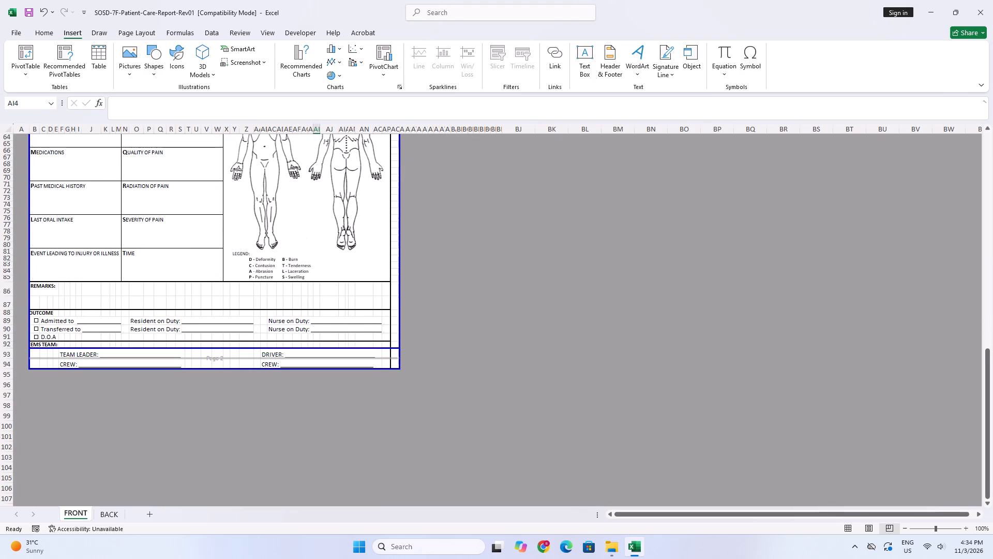
left_click_drag(282, 365, 287, 413)
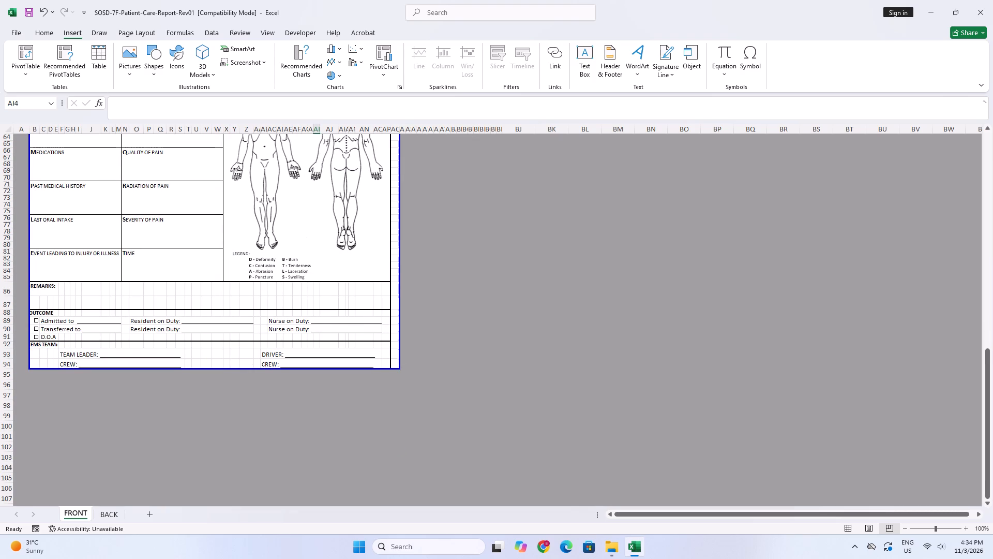
Extend the bottom edge of the FRONT sheet's print area down to row 100.
left_click_drag(275, 368, 274, 433)
Move the dashed page break below row 95 down to the print area's bottom edge at row 100.
scroll(278, 389, "down", 4)
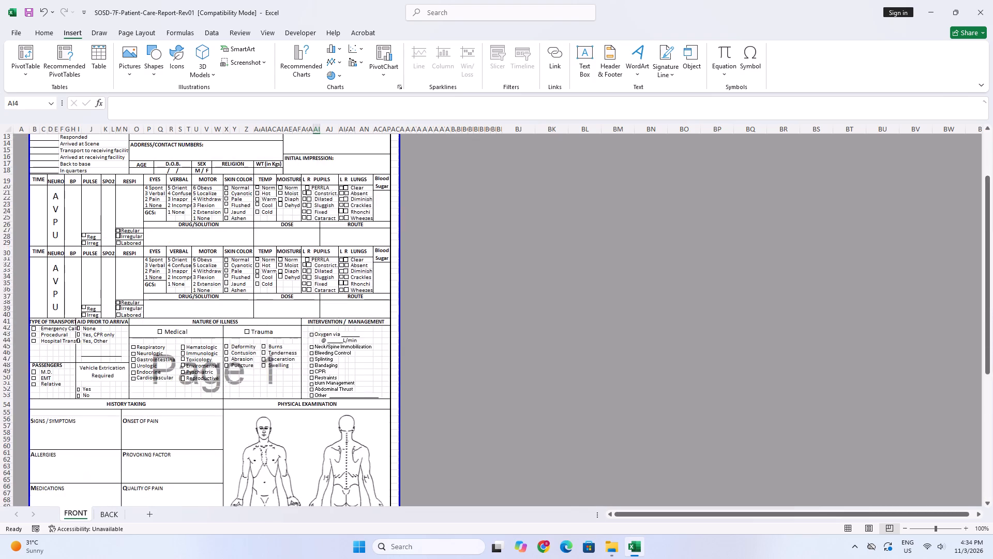
scroll(276, 365, "down", 18)
scroll(285, 356, "down", 4)
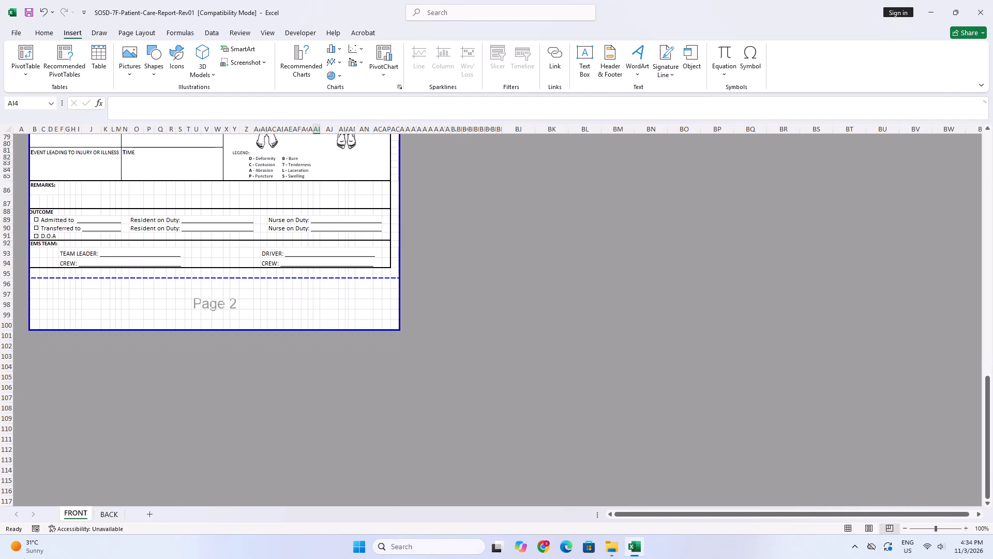
left_click_drag(279, 276, 278, 349)
left_click_drag(278, 349, 278, 349)
Extend the bottom edge of the FRONT sheet's print area down to row 105.
scroll(251, 301, "down", 5)
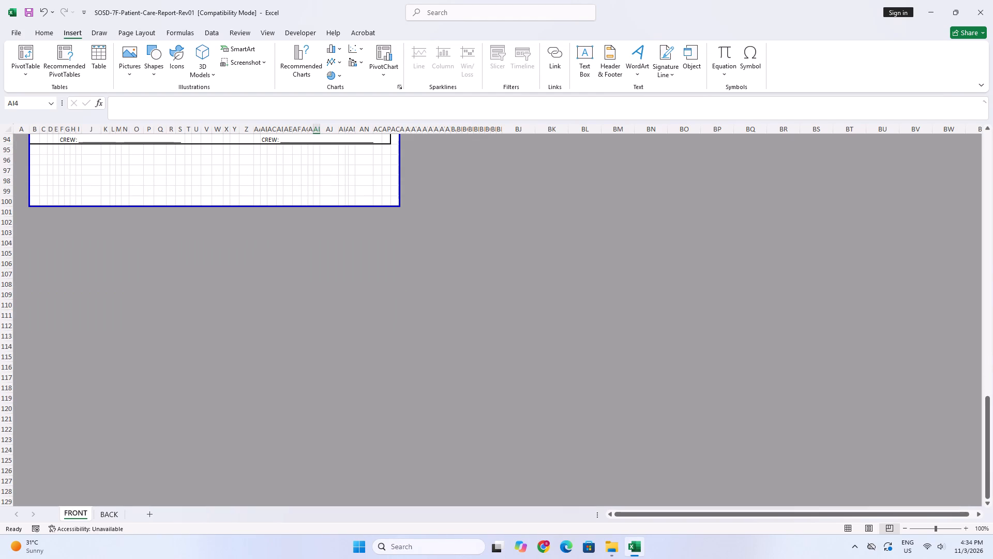
left_click(228, 208)
left_click_drag(228, 208, 232, 244)
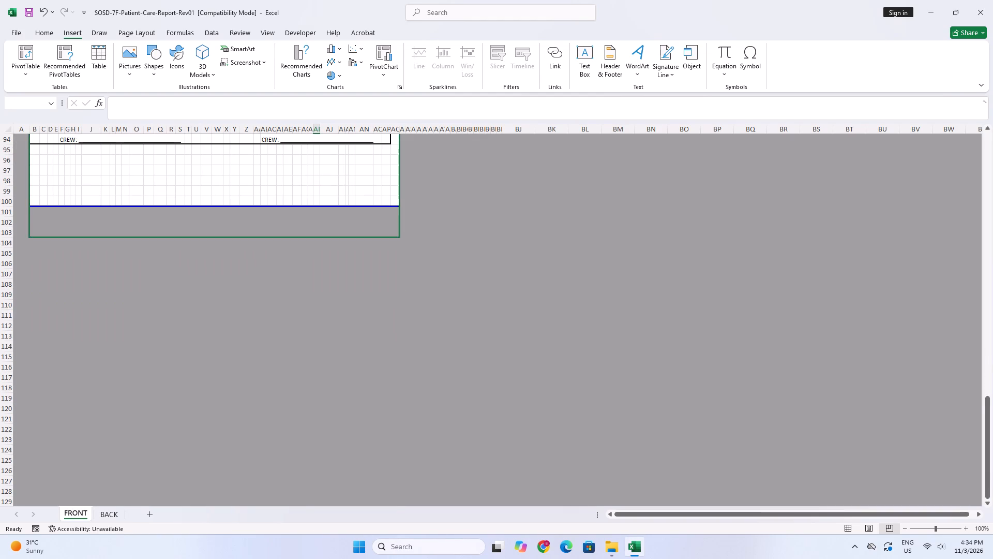
left_click_drag(232, 244, 232, 259)
Move the dashed page break down to between rows 104 and 105, and select cell W94.
scroll(240, 254, "down", 16)
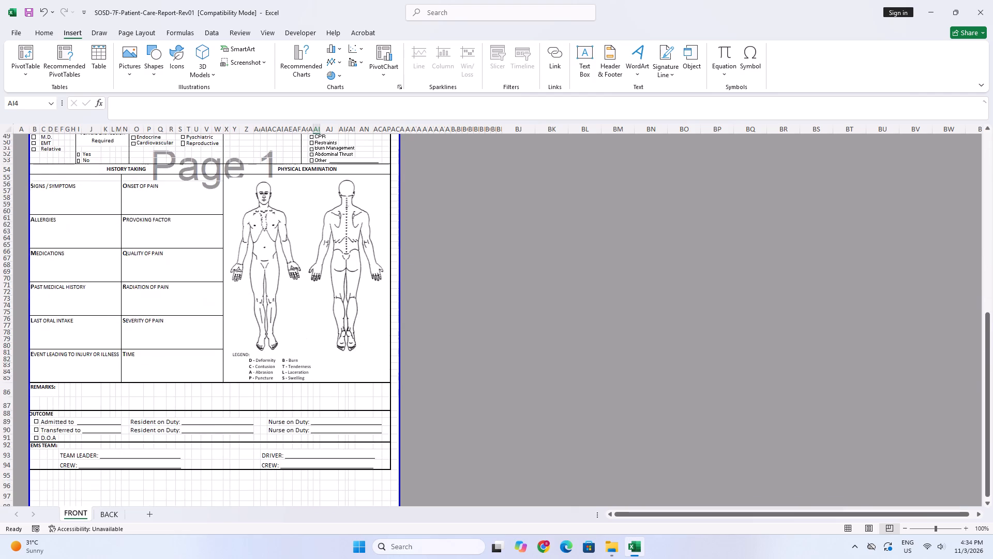
scroll(262, 242, "down", 10)
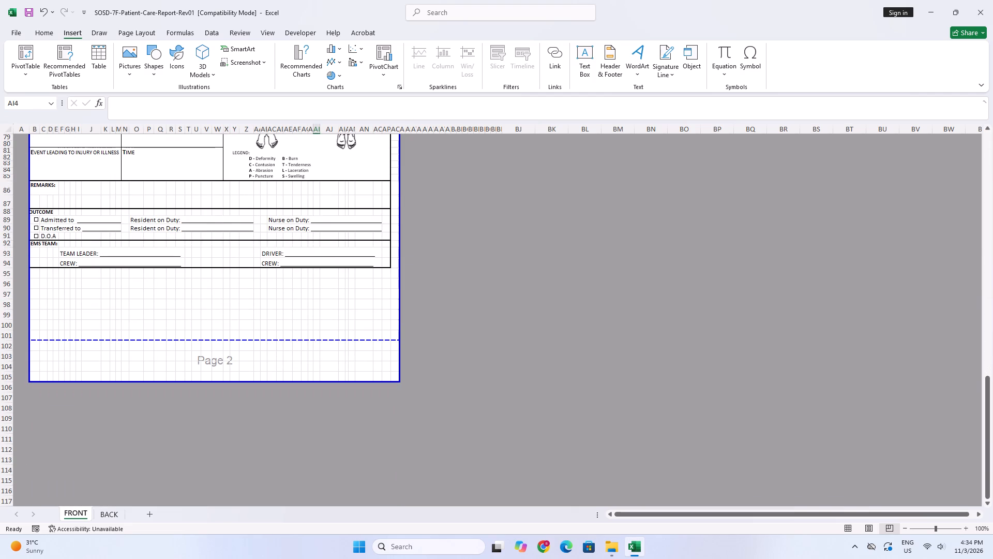
left_click(242, 341)
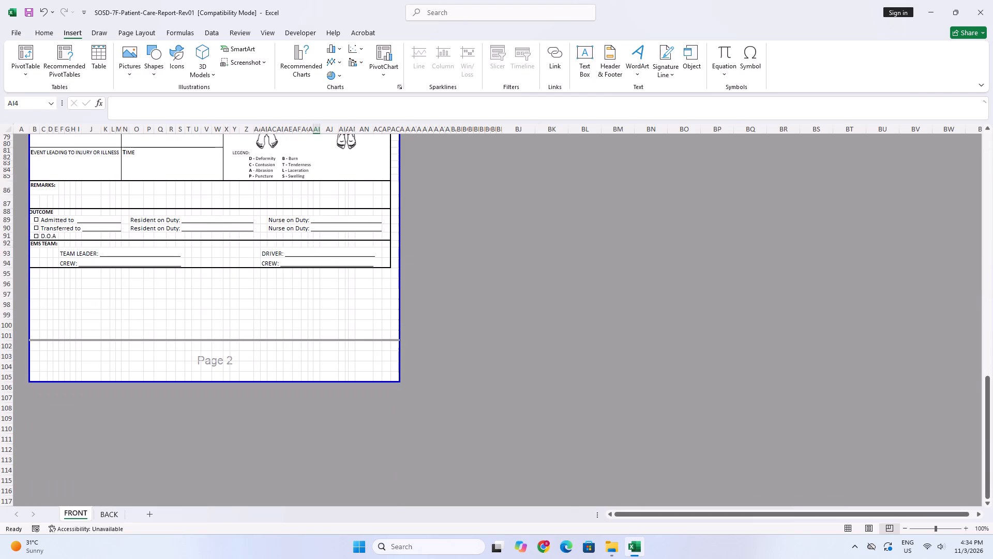
left_click_drag(246, 339, 250, 369)
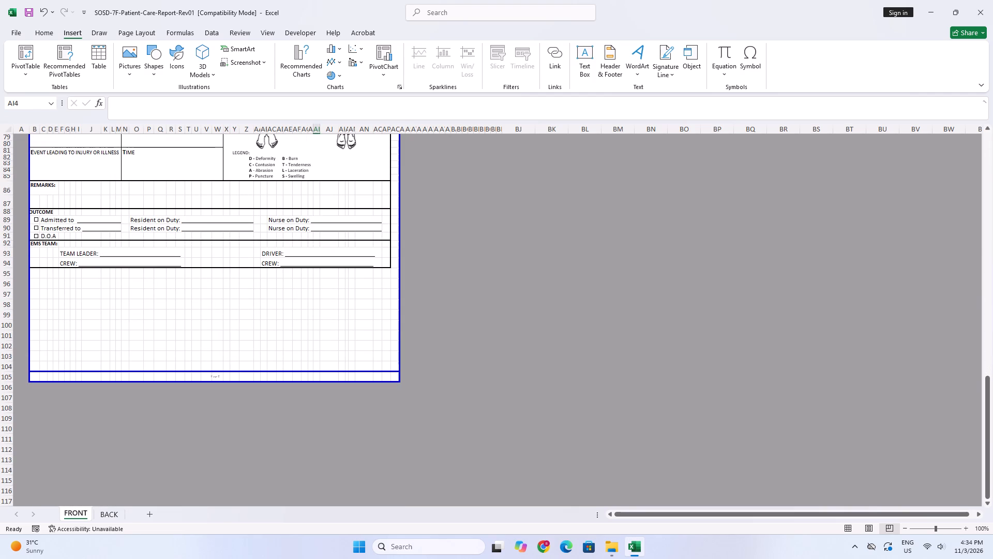
left_click(215, 280)
left_click(223, 267)
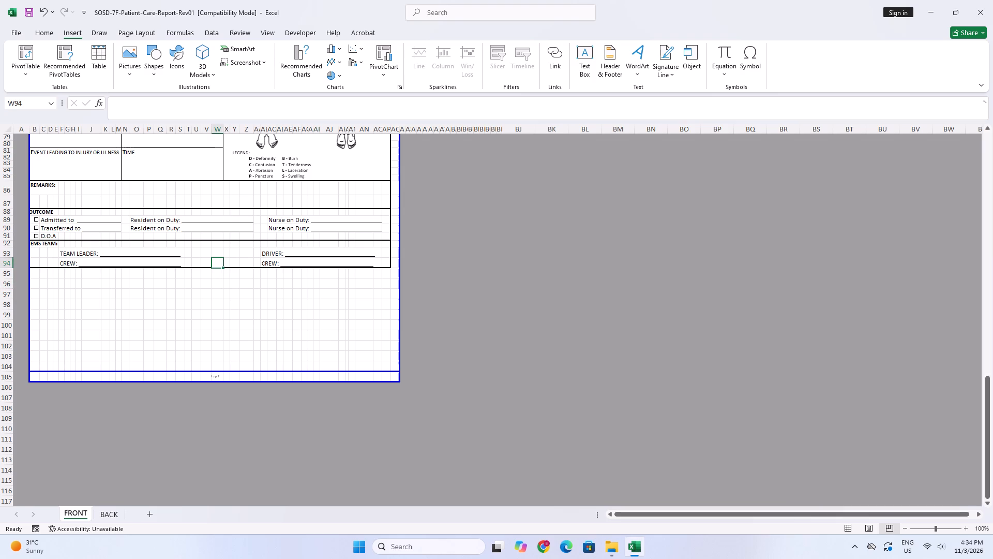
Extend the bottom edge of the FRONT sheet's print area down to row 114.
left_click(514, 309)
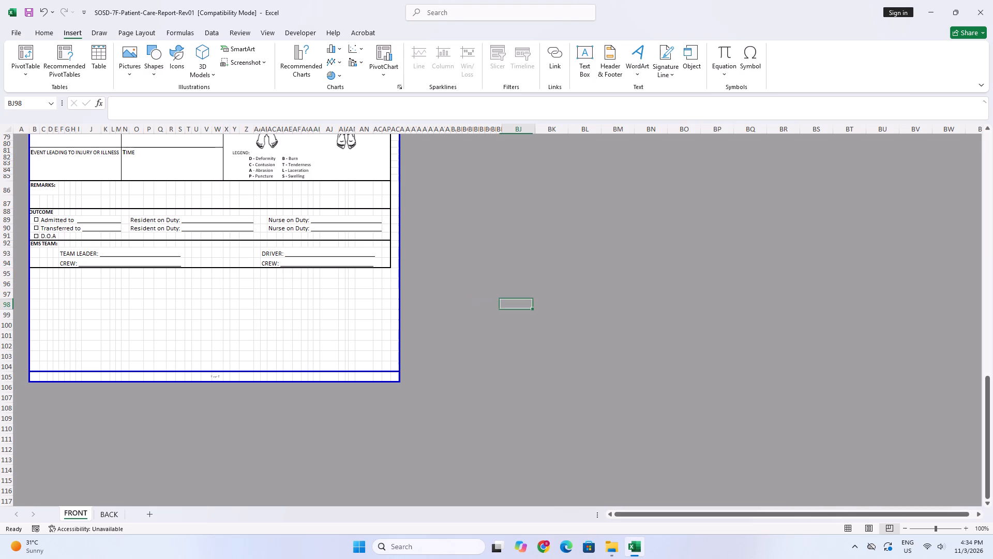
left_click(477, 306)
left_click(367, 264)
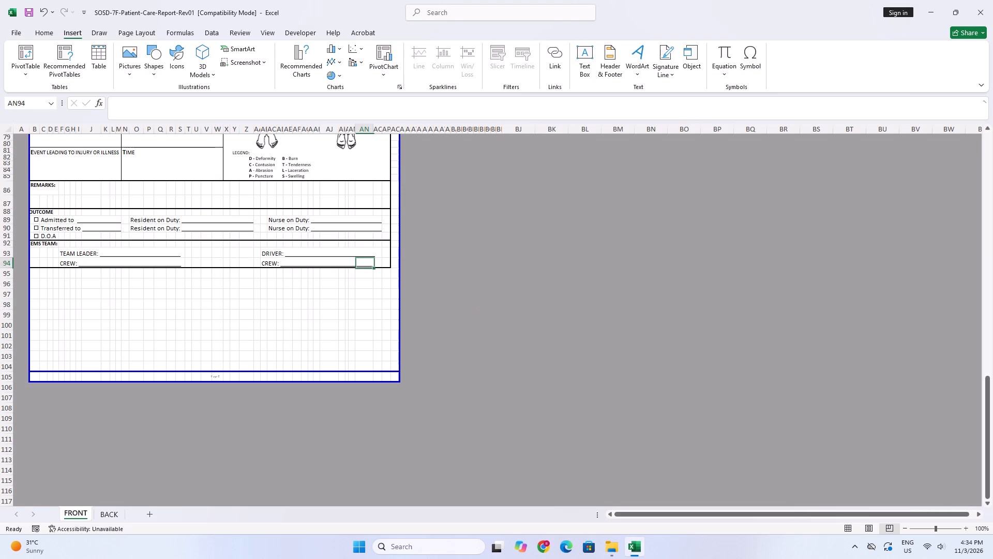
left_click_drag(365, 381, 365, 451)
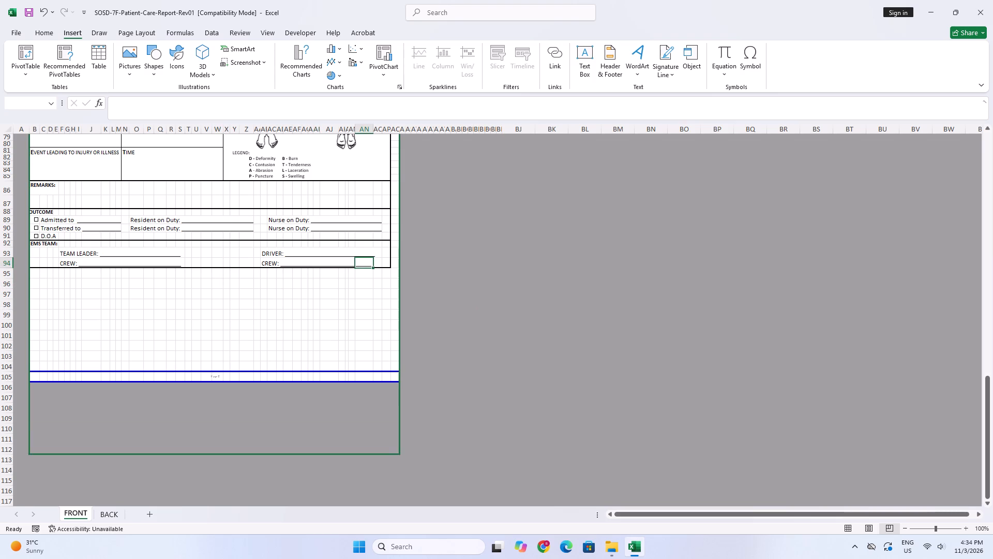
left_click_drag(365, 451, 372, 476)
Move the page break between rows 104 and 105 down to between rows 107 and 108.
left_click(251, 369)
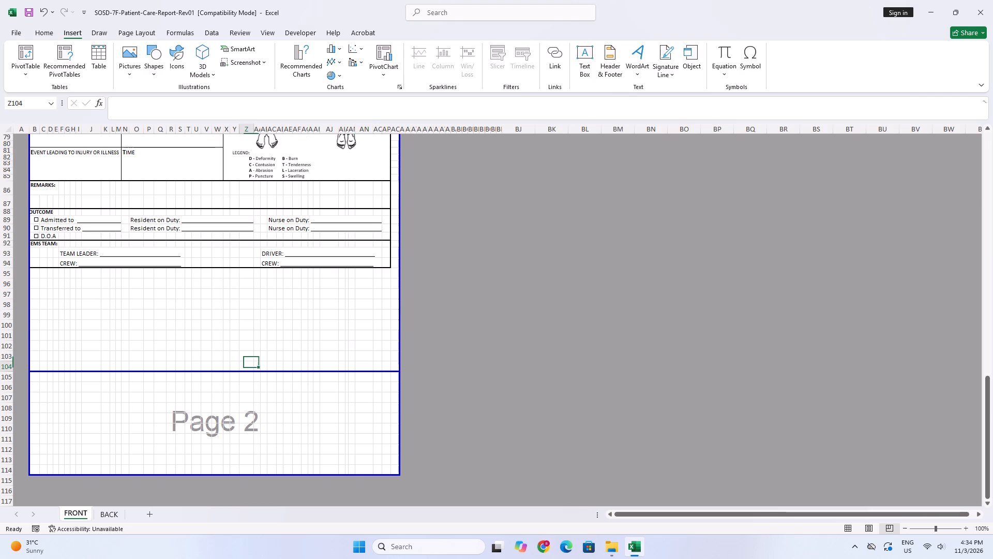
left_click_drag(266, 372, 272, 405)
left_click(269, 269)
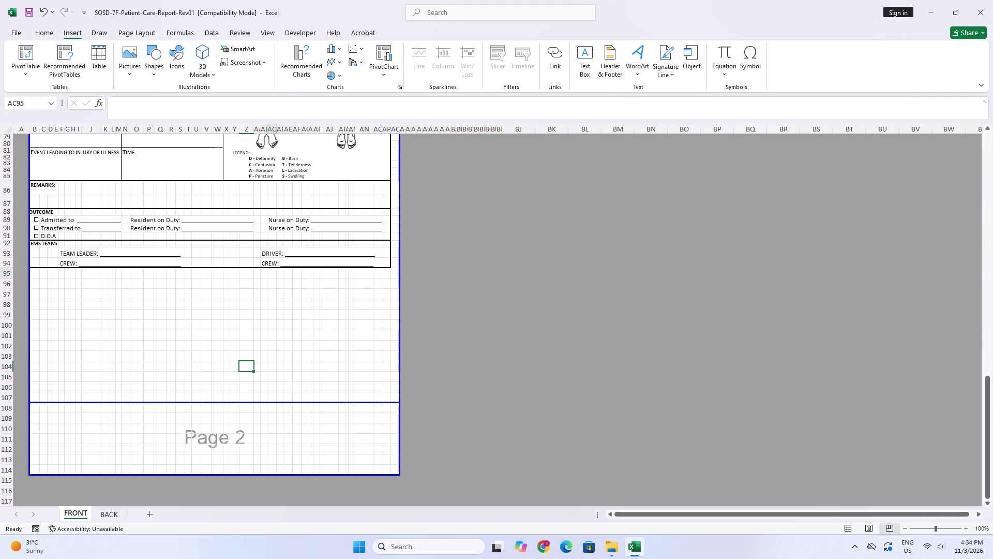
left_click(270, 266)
Undo all the page break and print area changes made on the FRONT sheet.
left_click(47, 11)
left_click(40, 12)
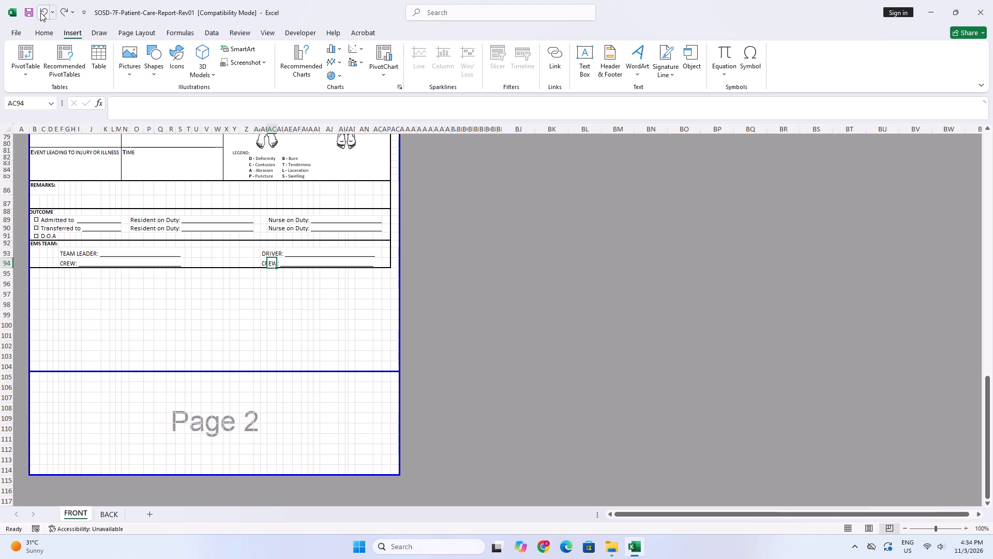
left_click(40, 12)
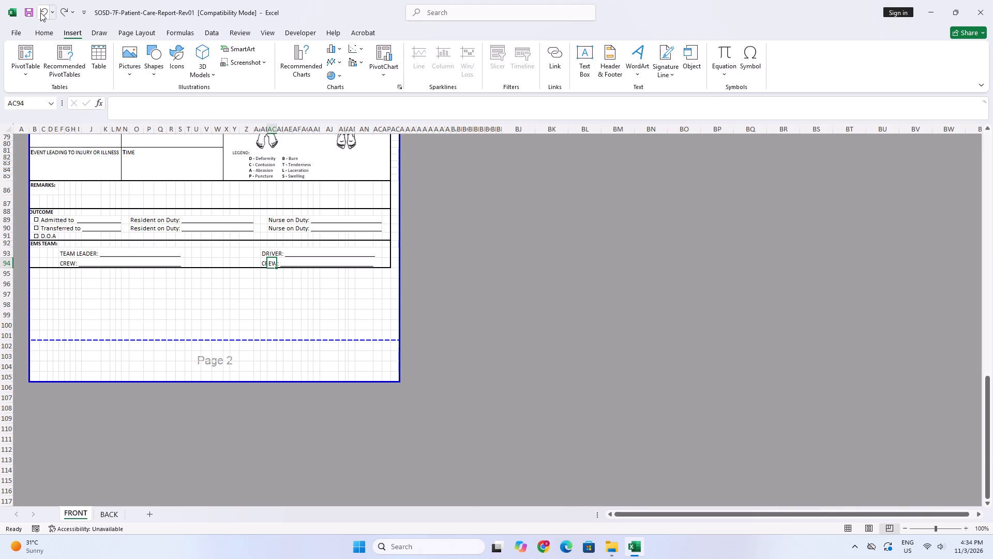
left_click(40, 12)
left_click(41, 12)
left_click(41, 12)
left_click(41, 12)
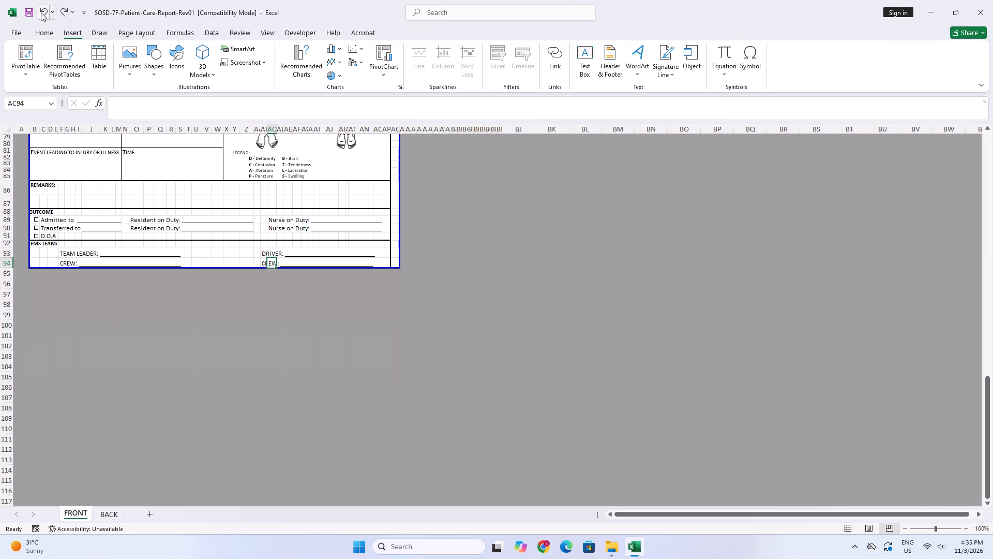
left_click(41, 12)
left_click(41, 12)
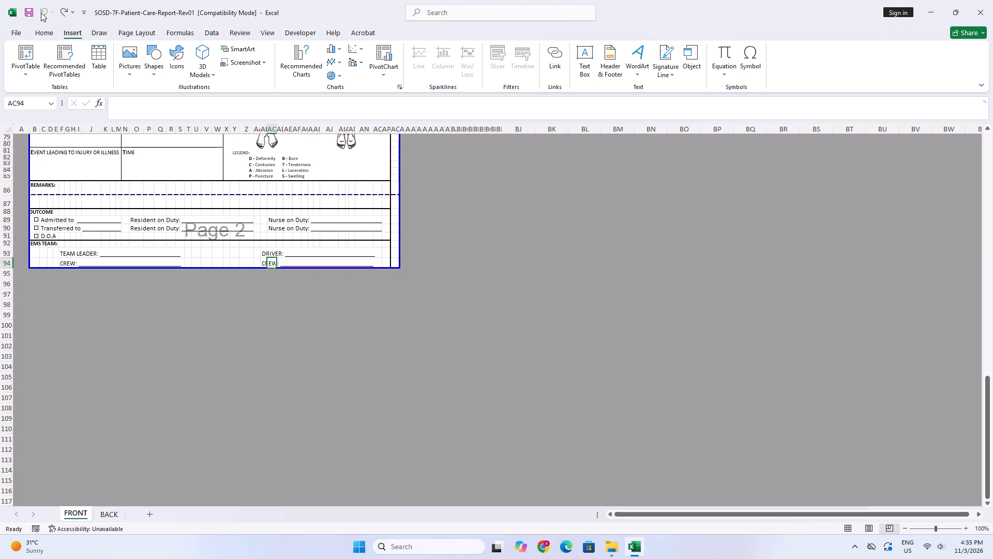
left_click(41, 12)
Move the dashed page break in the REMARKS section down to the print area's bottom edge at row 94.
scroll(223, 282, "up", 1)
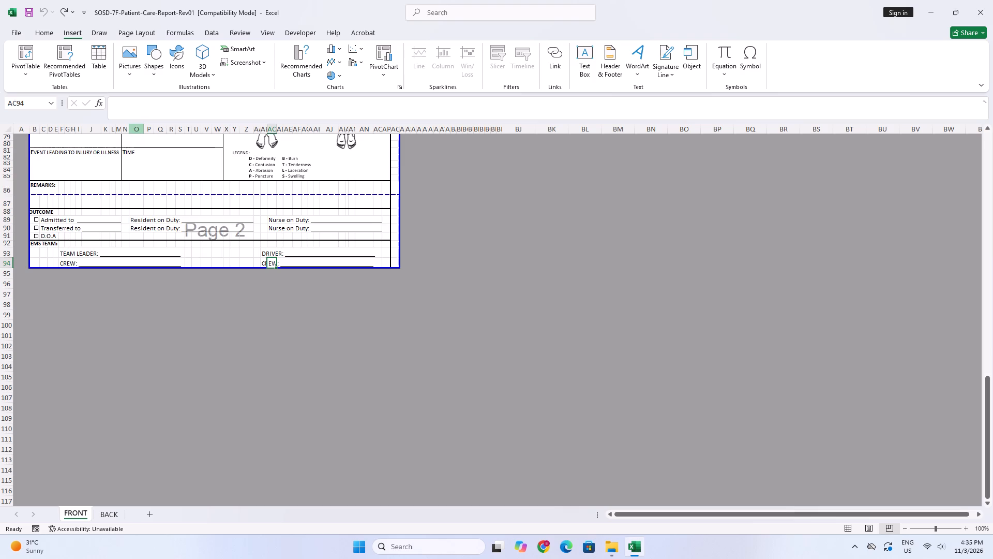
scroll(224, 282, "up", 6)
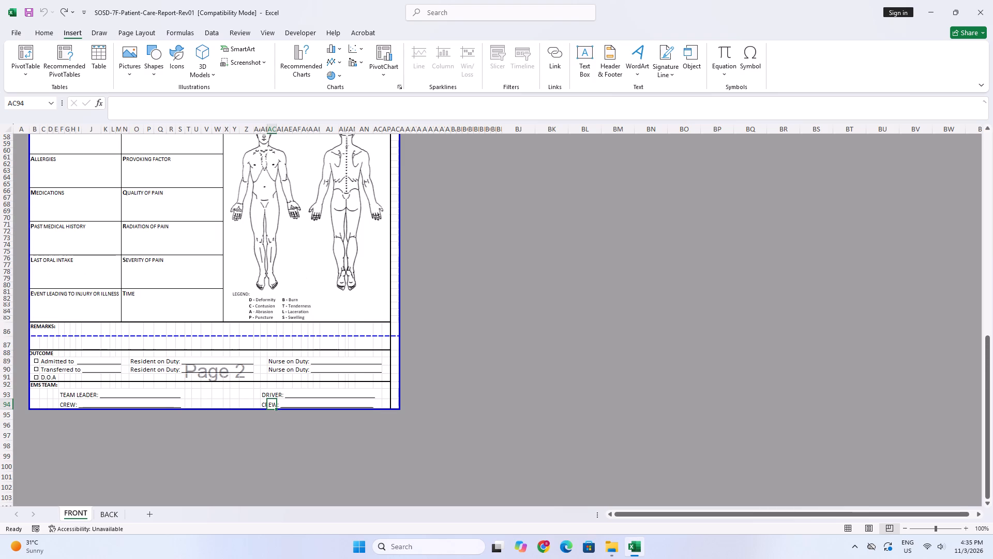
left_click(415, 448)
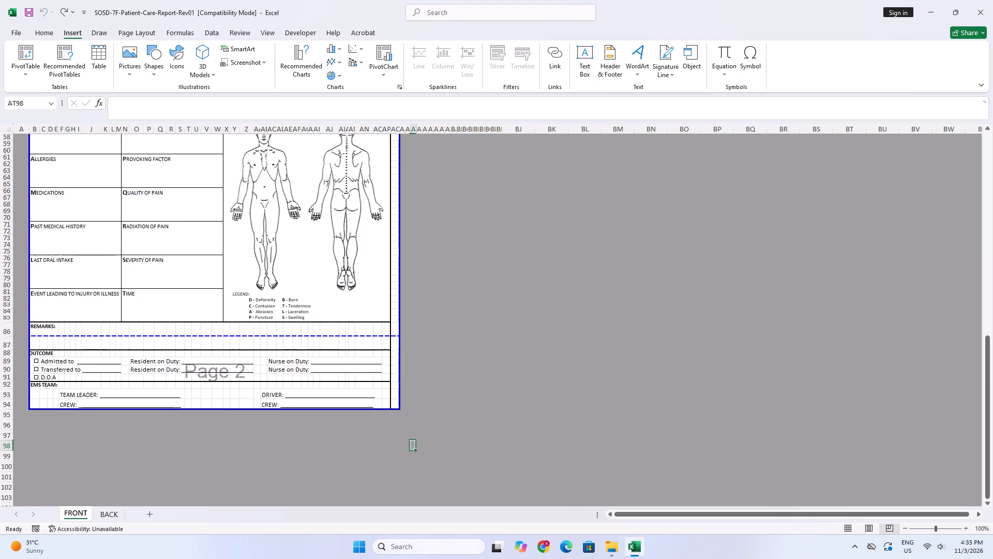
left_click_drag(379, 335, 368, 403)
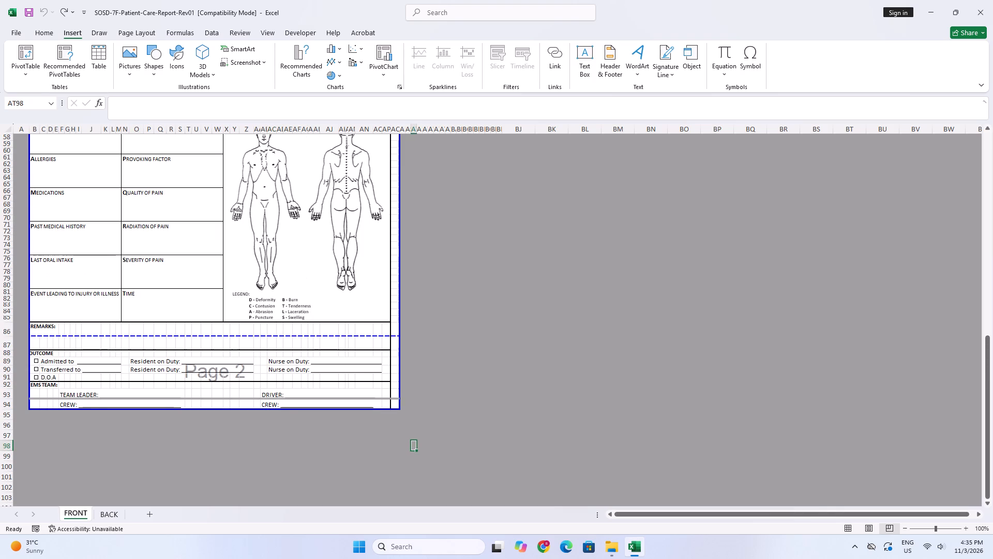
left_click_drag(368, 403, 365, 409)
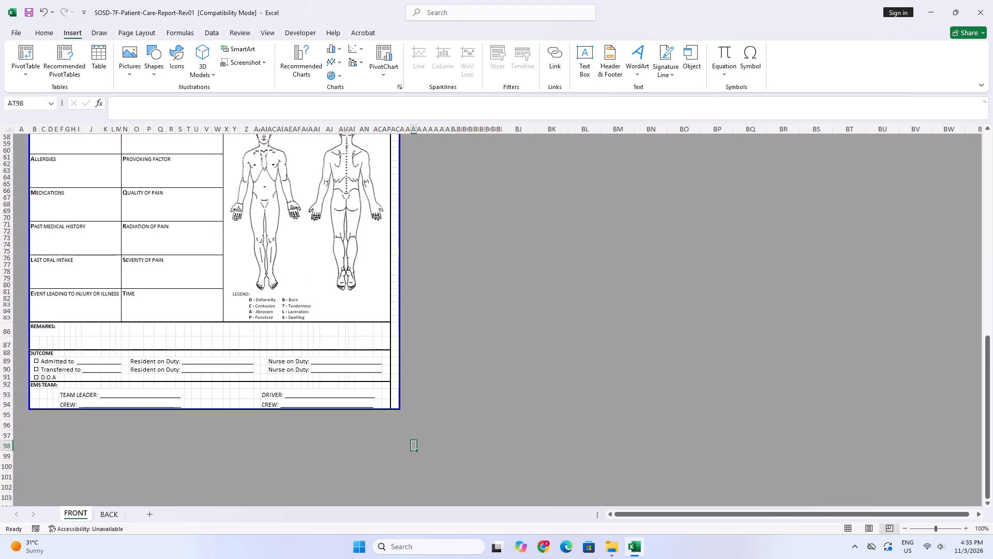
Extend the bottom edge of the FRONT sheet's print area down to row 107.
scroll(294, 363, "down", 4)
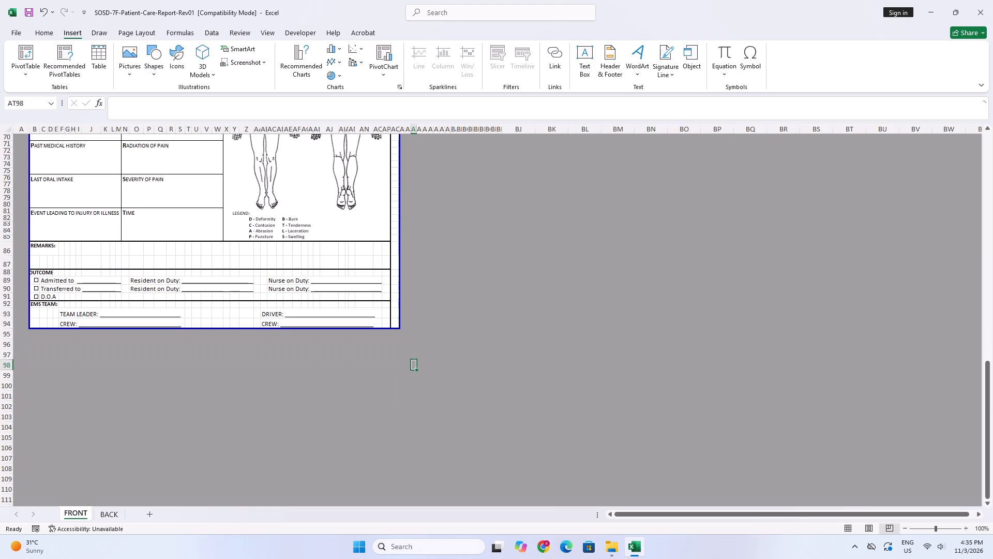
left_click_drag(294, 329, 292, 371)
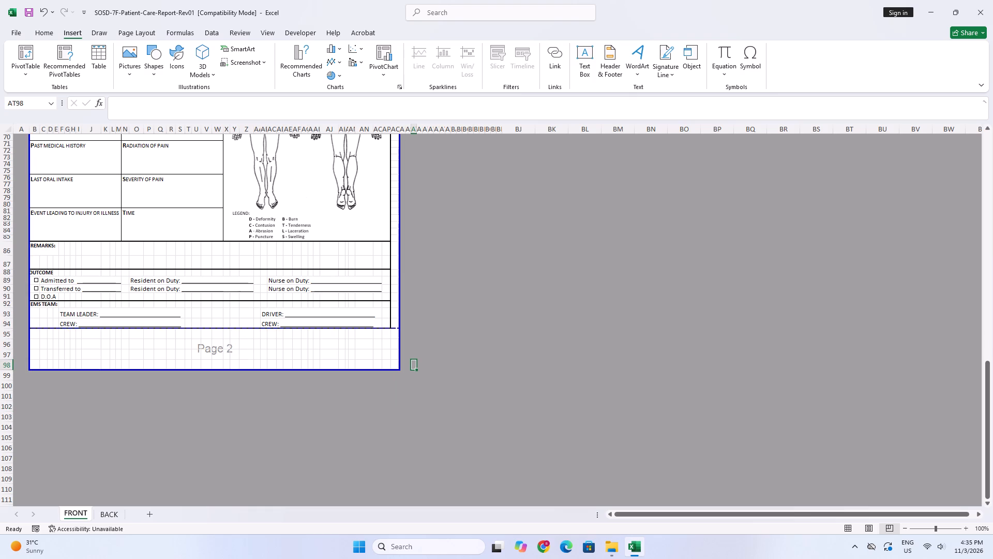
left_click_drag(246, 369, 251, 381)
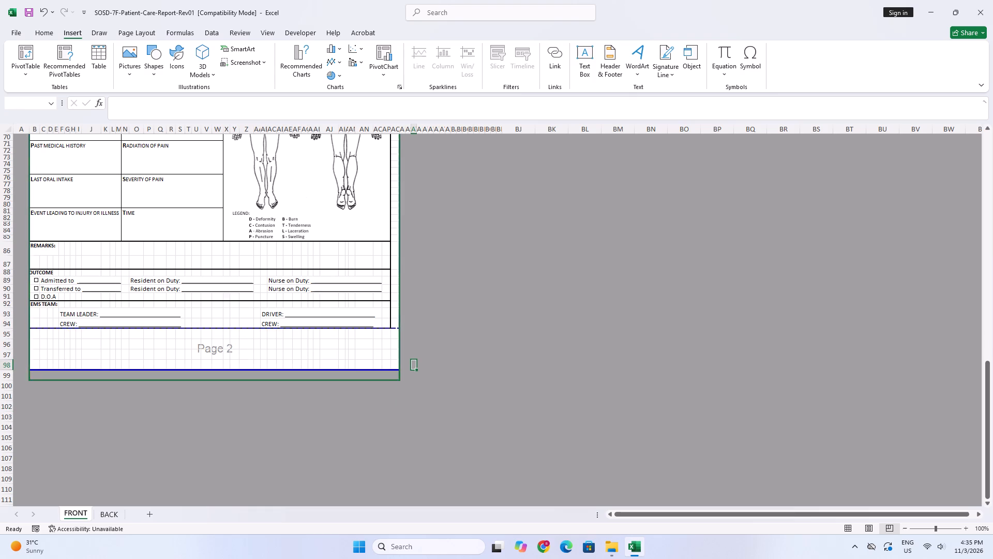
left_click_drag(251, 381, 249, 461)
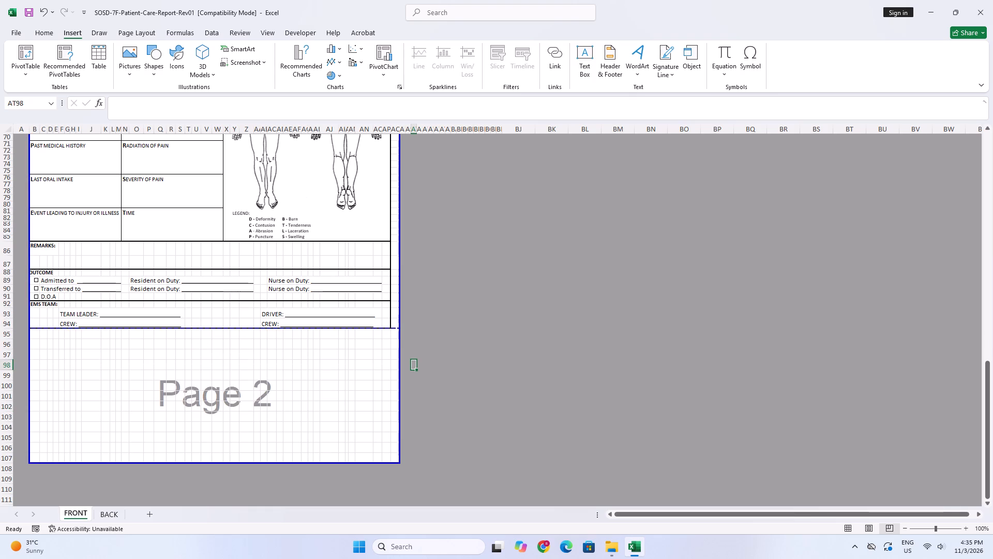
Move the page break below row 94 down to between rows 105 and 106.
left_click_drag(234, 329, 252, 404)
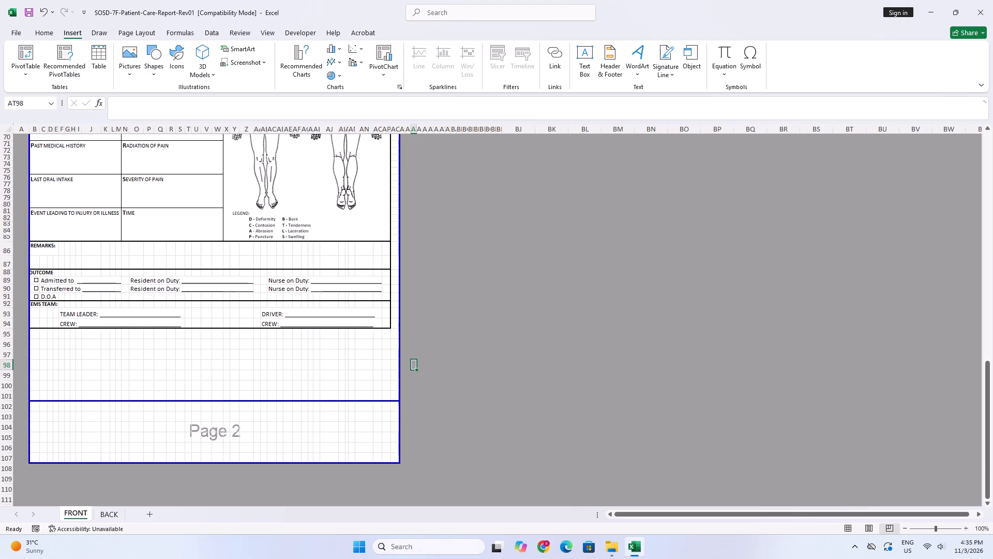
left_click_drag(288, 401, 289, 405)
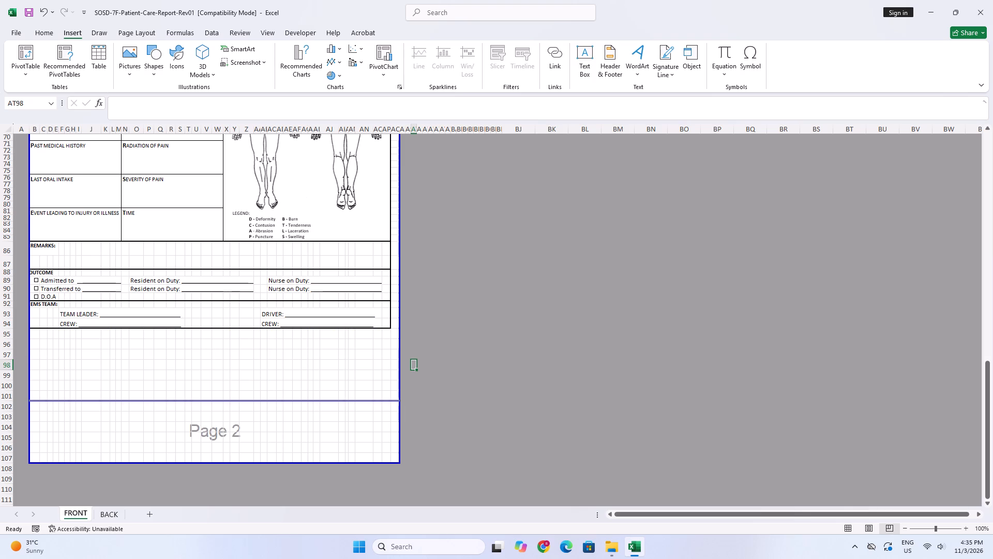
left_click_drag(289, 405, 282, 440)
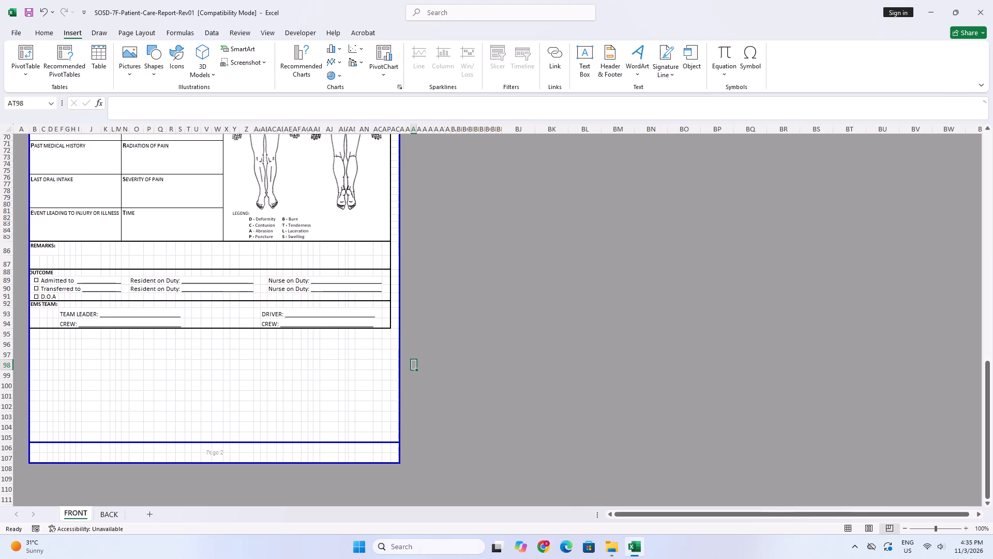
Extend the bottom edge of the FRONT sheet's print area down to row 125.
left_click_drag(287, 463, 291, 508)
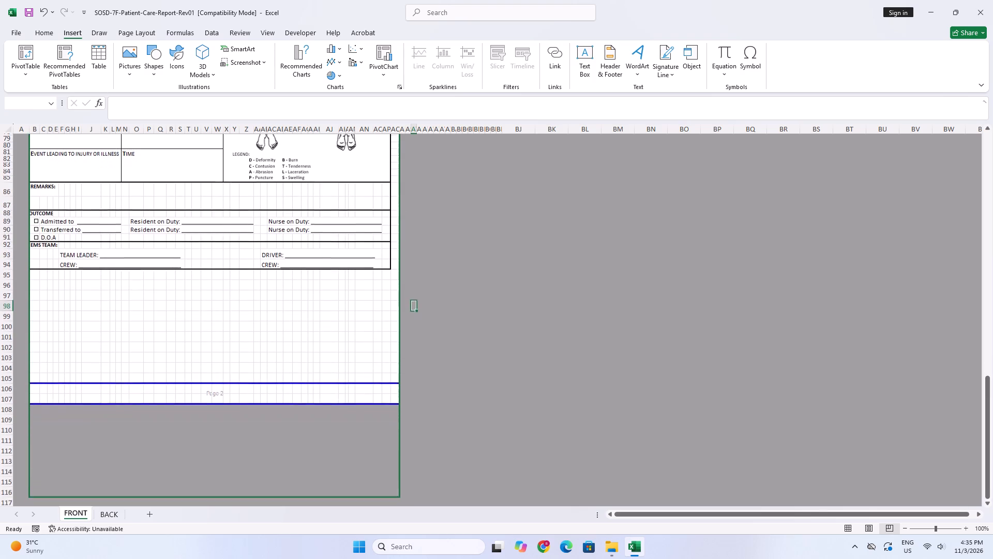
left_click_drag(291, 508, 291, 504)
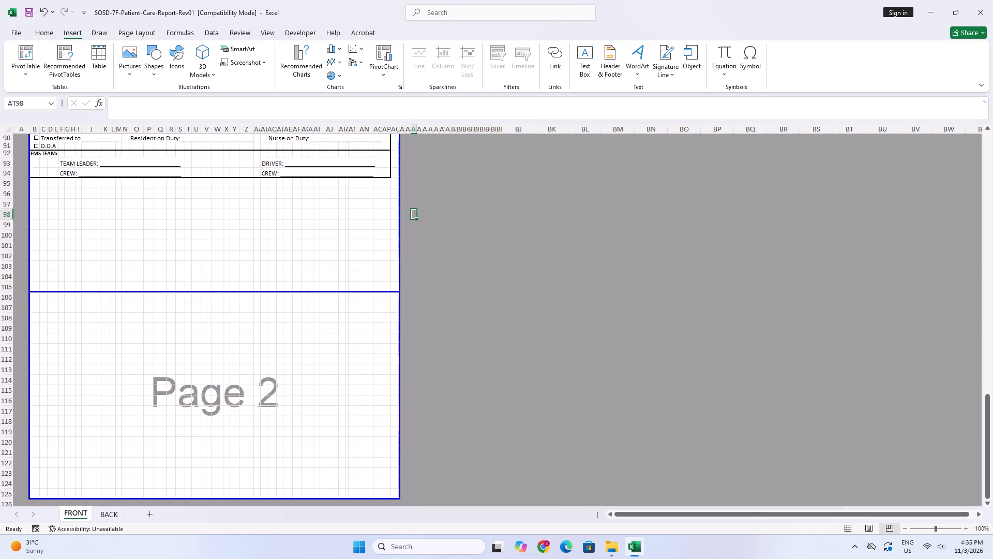
Look through the consent and waiver sections on the BACK sheet.
left_click(113, 514)
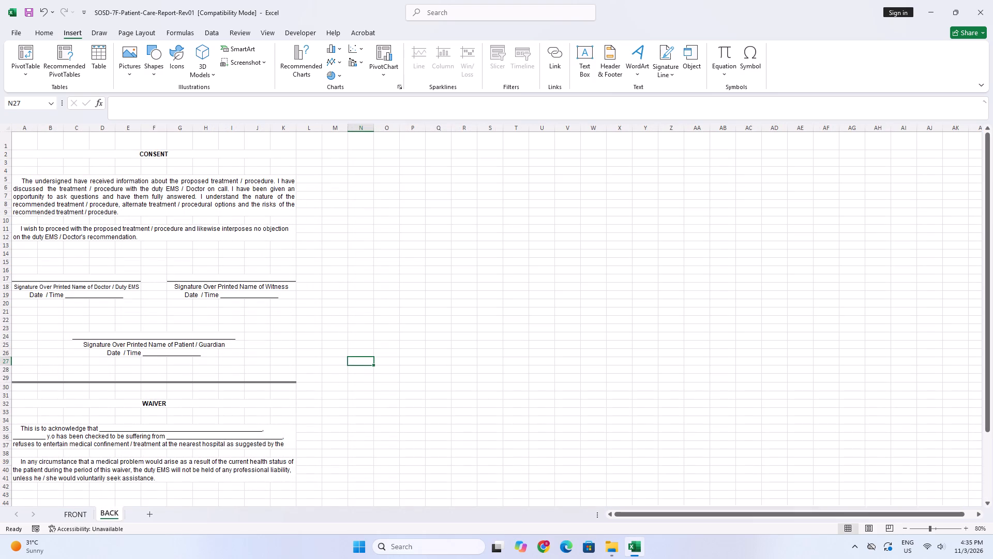
scroll(202, 349, "up", 6)
scroll(208, 288, "down", 3)
scroll(182, 323, "down", 4)
scroll(193, 328, "up", 5)
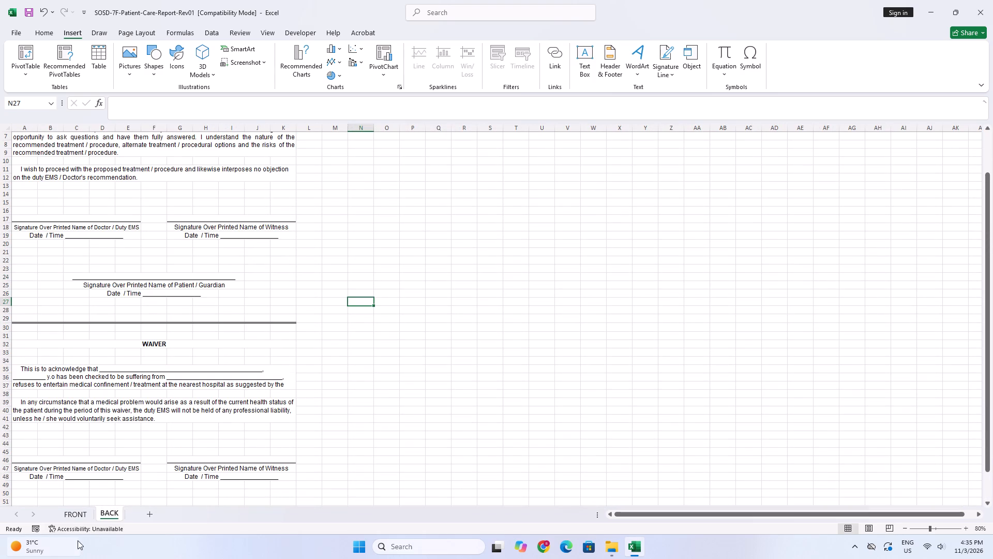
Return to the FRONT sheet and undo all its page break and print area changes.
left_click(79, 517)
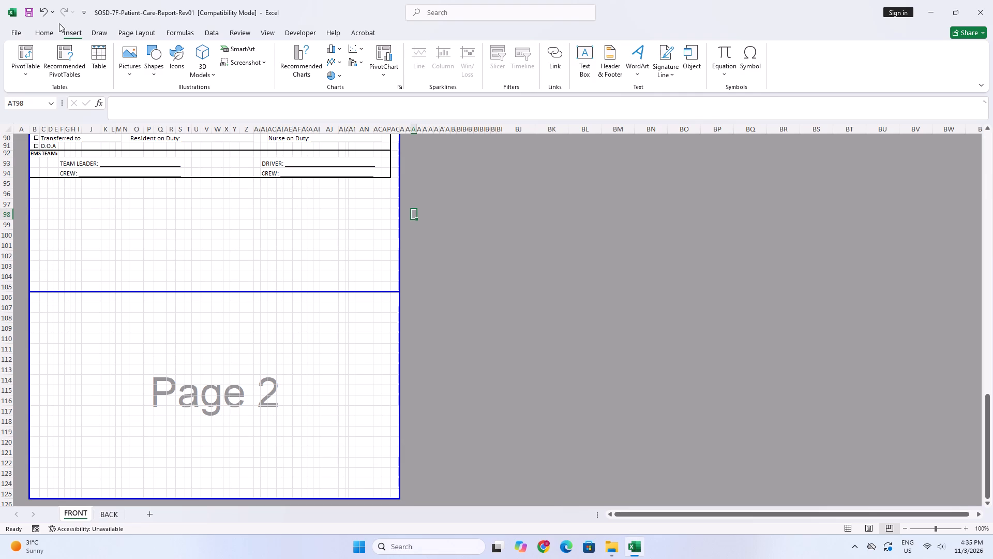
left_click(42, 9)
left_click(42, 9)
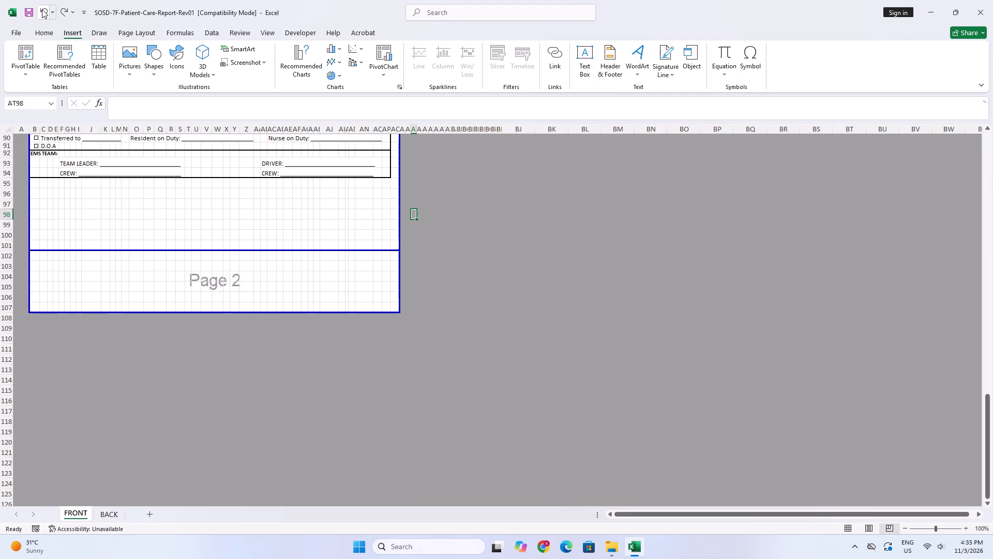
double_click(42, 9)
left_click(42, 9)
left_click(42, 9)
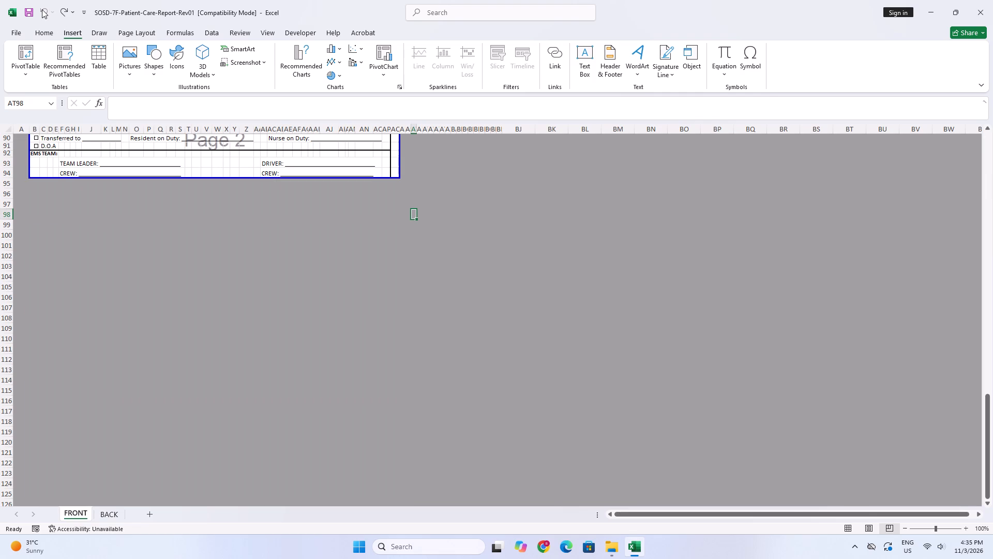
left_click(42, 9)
Move the dashed page break in the REMARKS section down to between rows 87 and 88, just above OUTCOME.
scroll(206, 241, "up", 3)
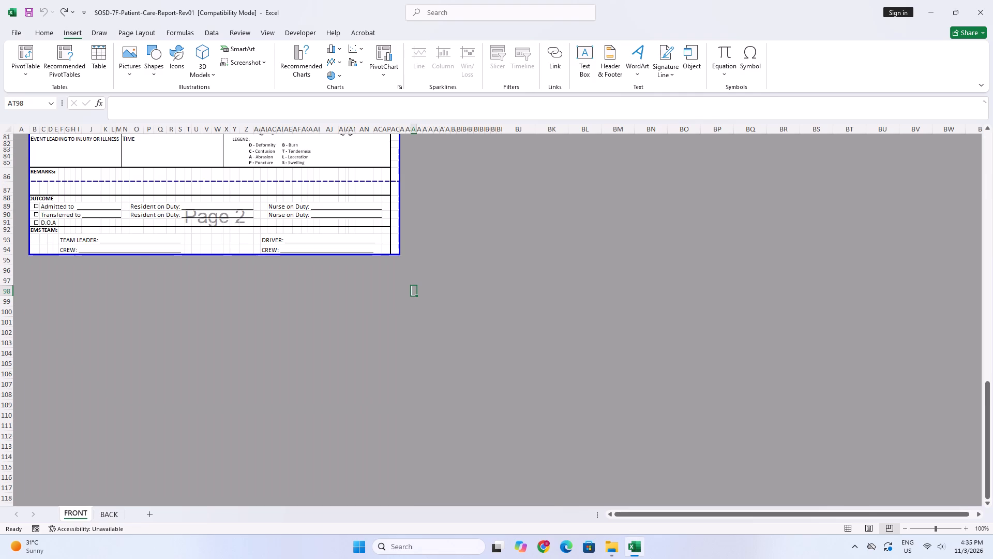
scroll(204, 233, "up", 2)
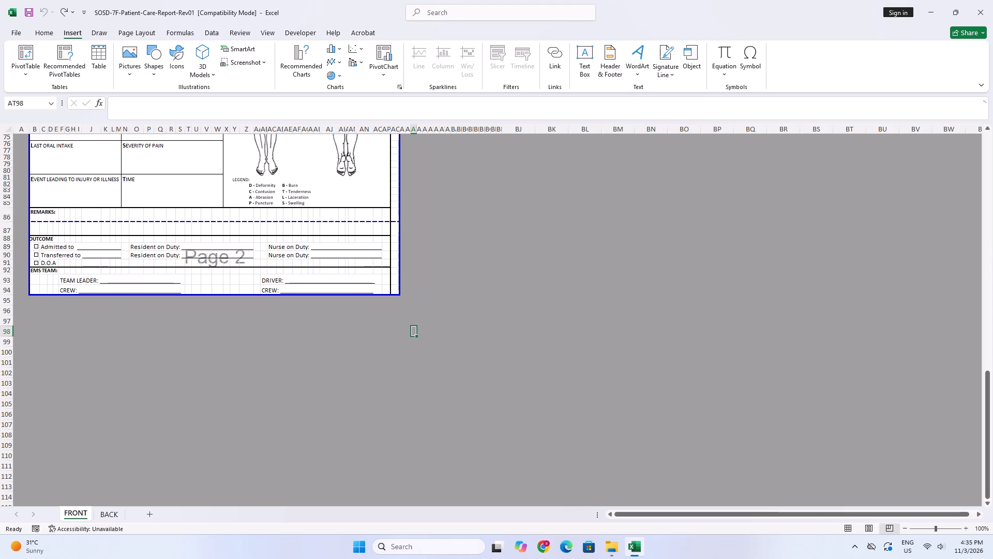
left_click_drag(192, 221, 191, 232)
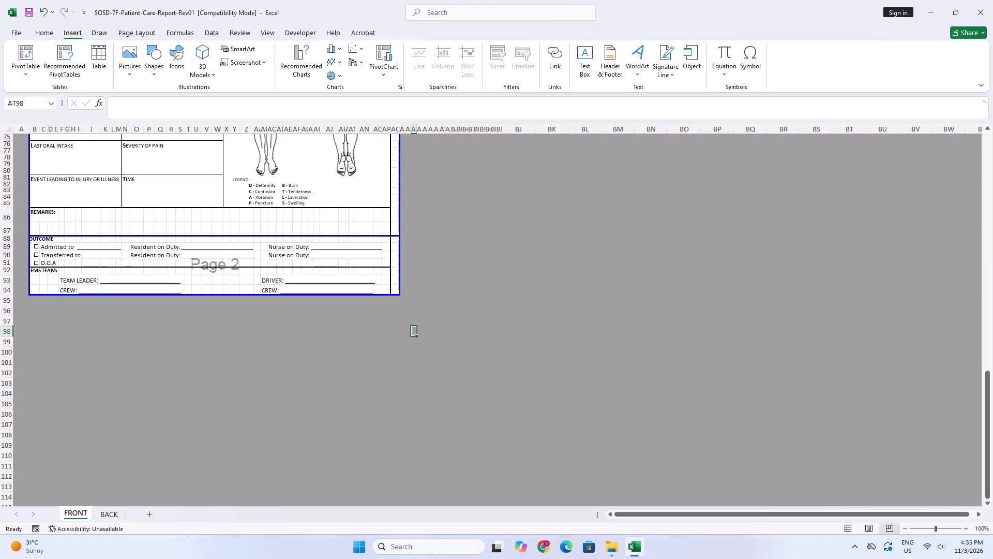
Extend the bottom edge of the FRONT sheet's print area down to row 95.
left_click_drag(222, 296, 224, 305)
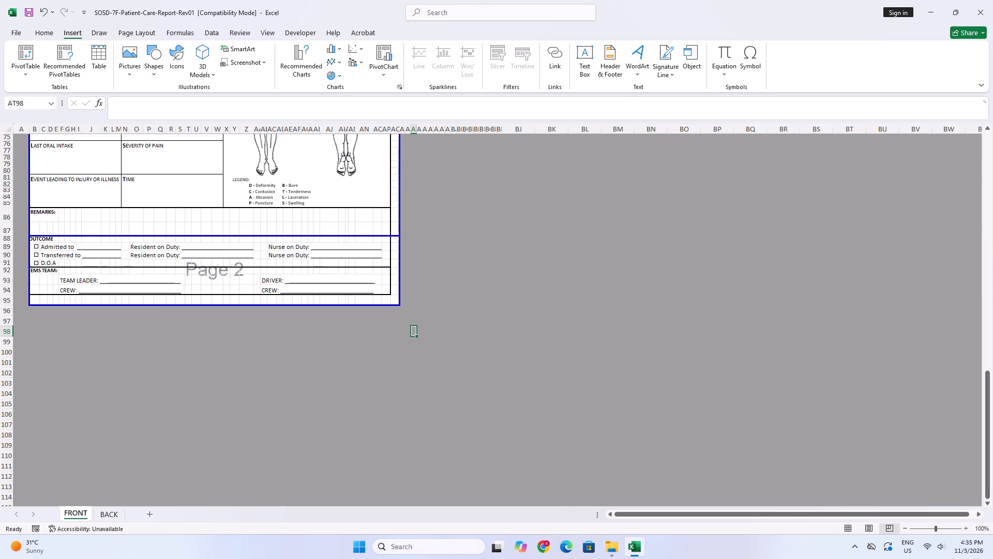
left_click(217, 346)
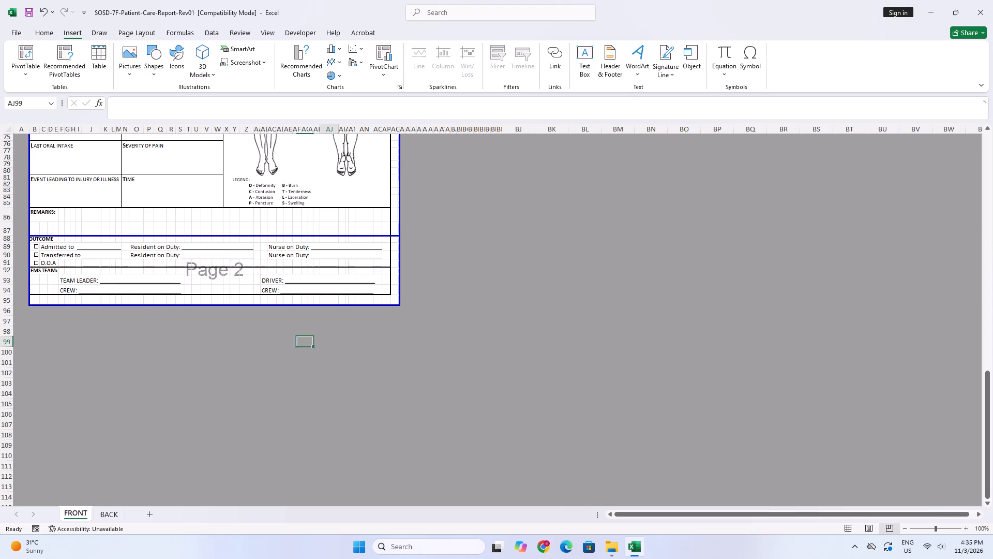